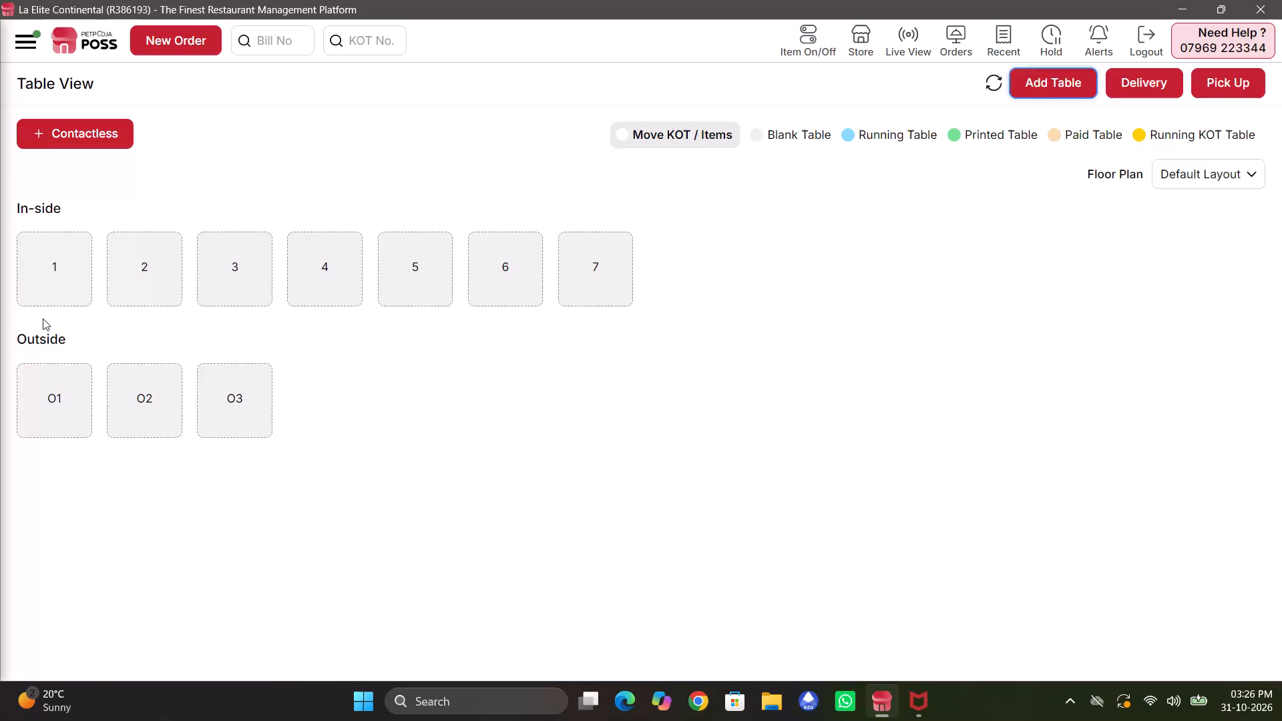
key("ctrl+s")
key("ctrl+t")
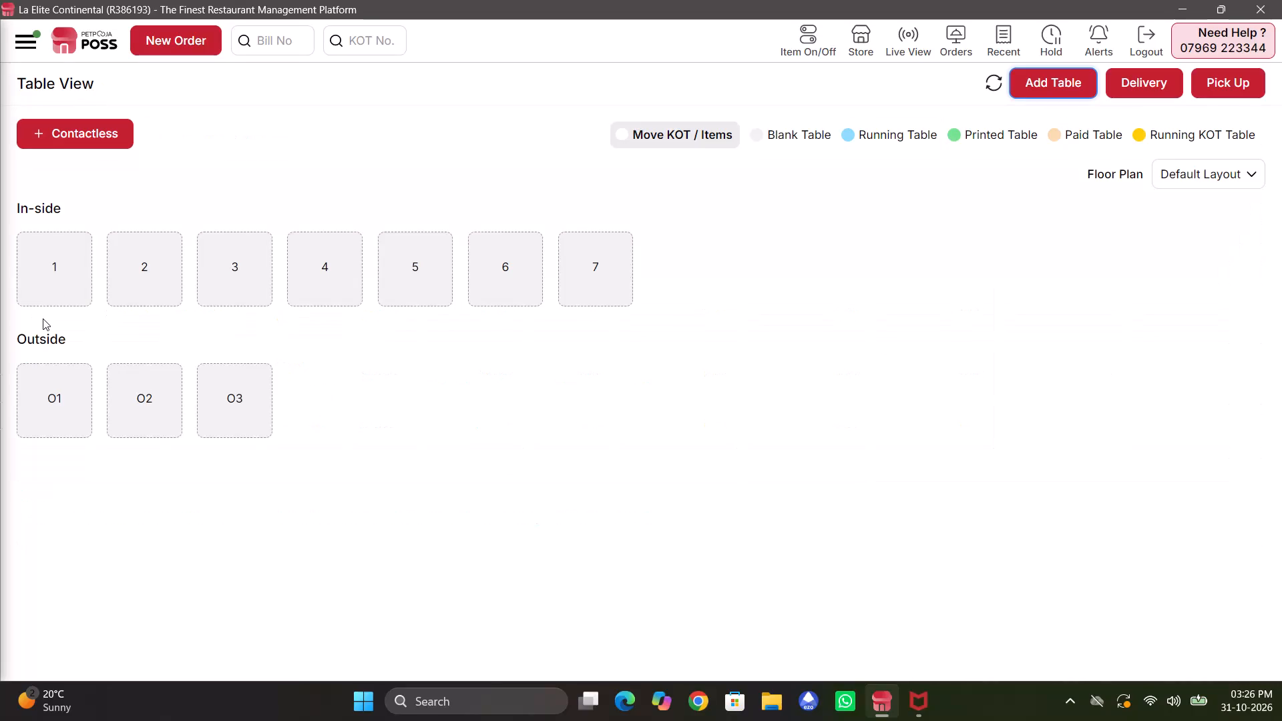
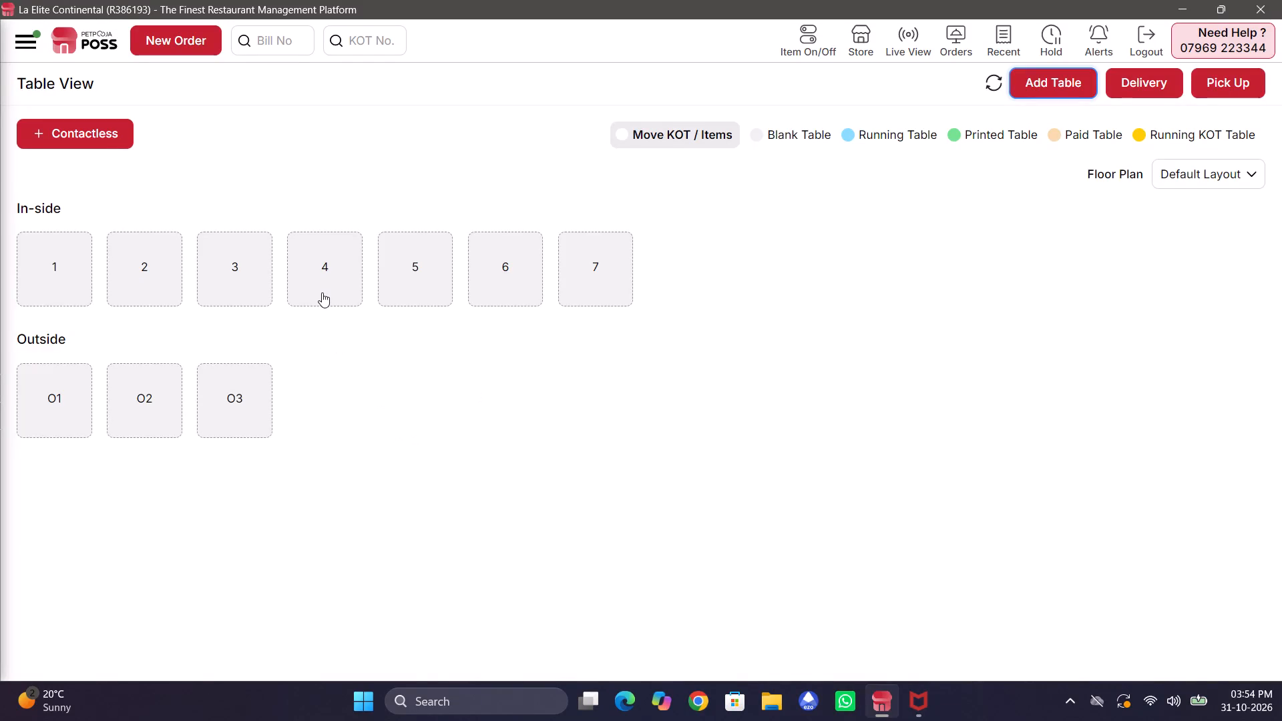
Open a dine-in order for table 4 in the In-side area.
left_click(323, 292)
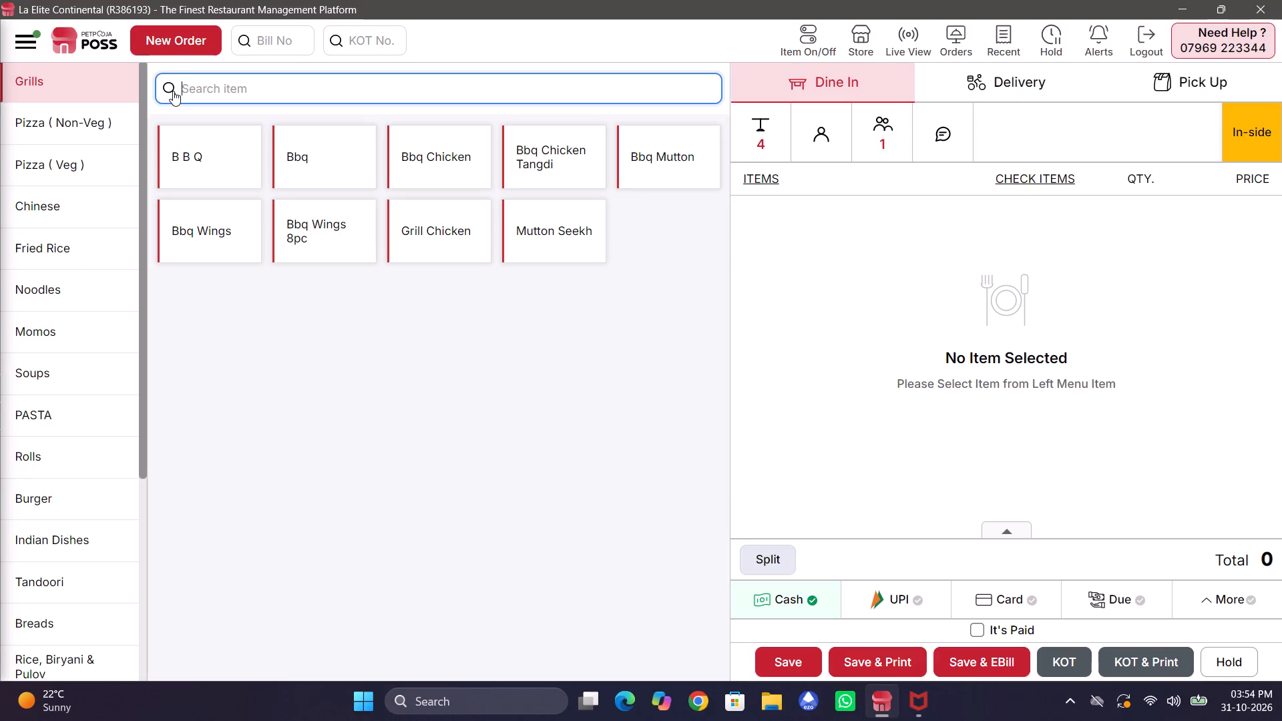
Search the menu items for "trami" and add one Special Trami 1099 to table 4's order.
left_click(182, 86)
type("gtrami")
key("Return")
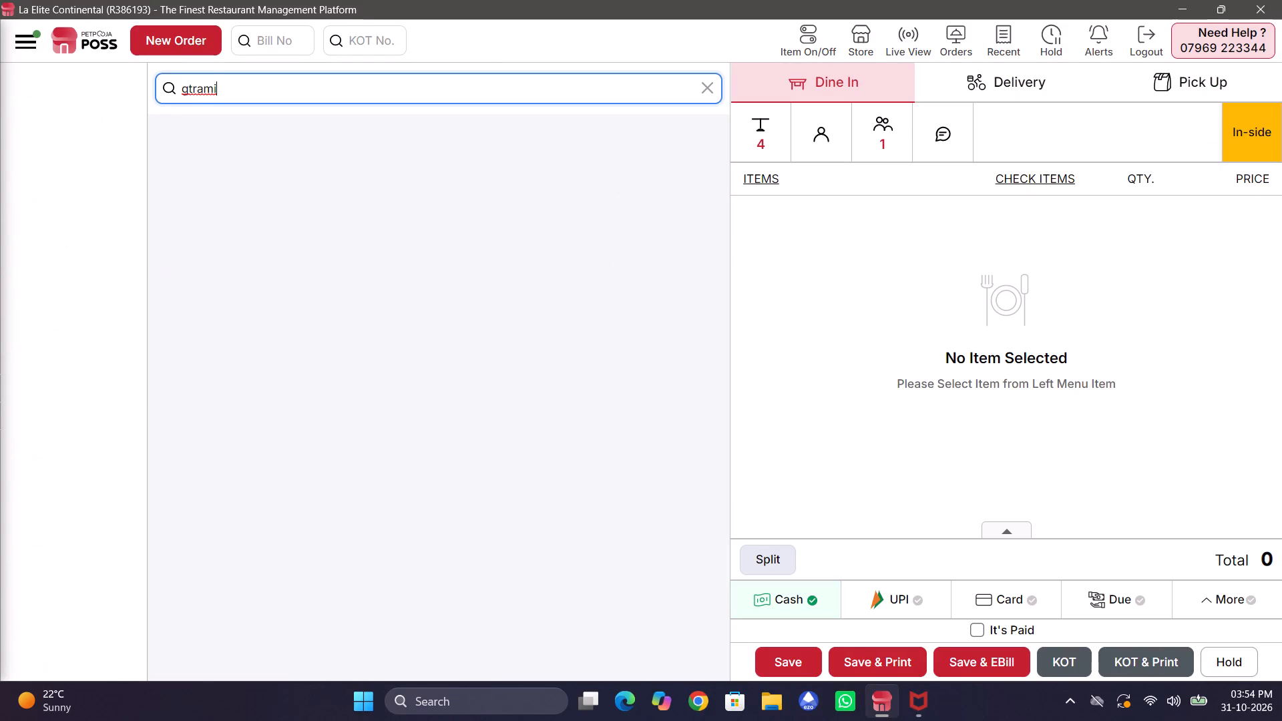
left_click(189, 91)
key("BackSpace")
left_click(219, 89)
key("Return")
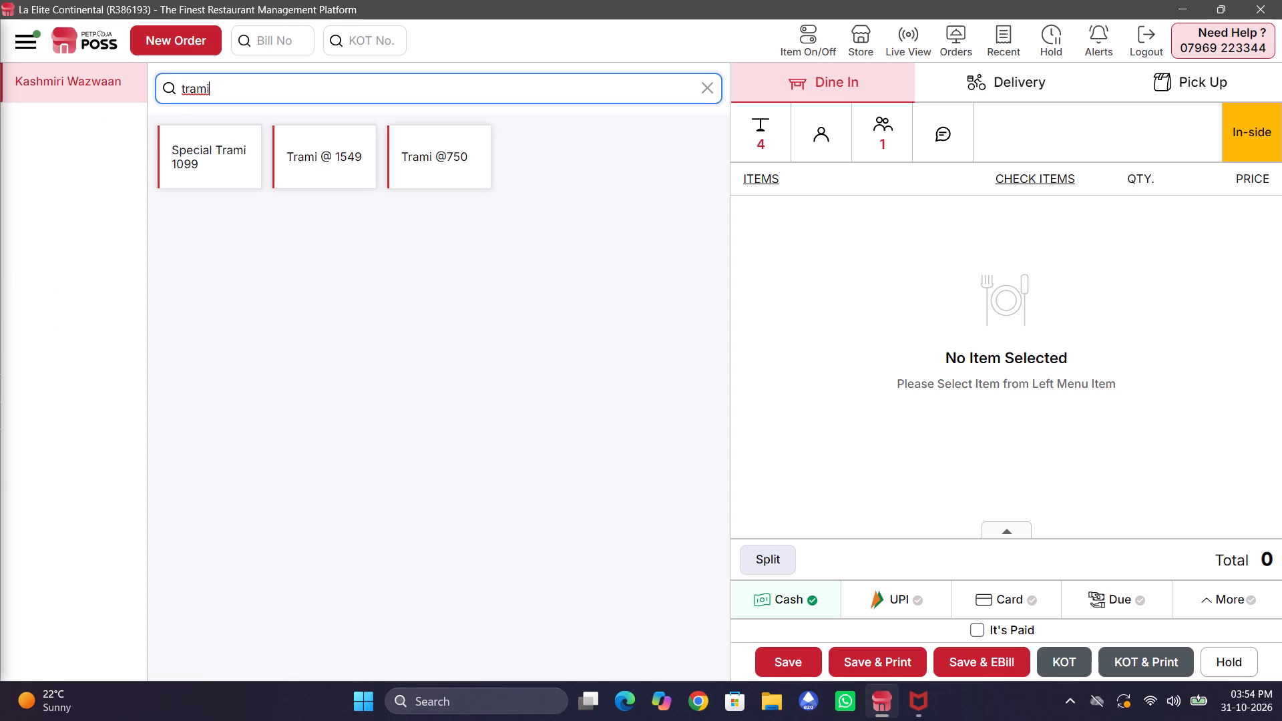
left_click(230, 162)
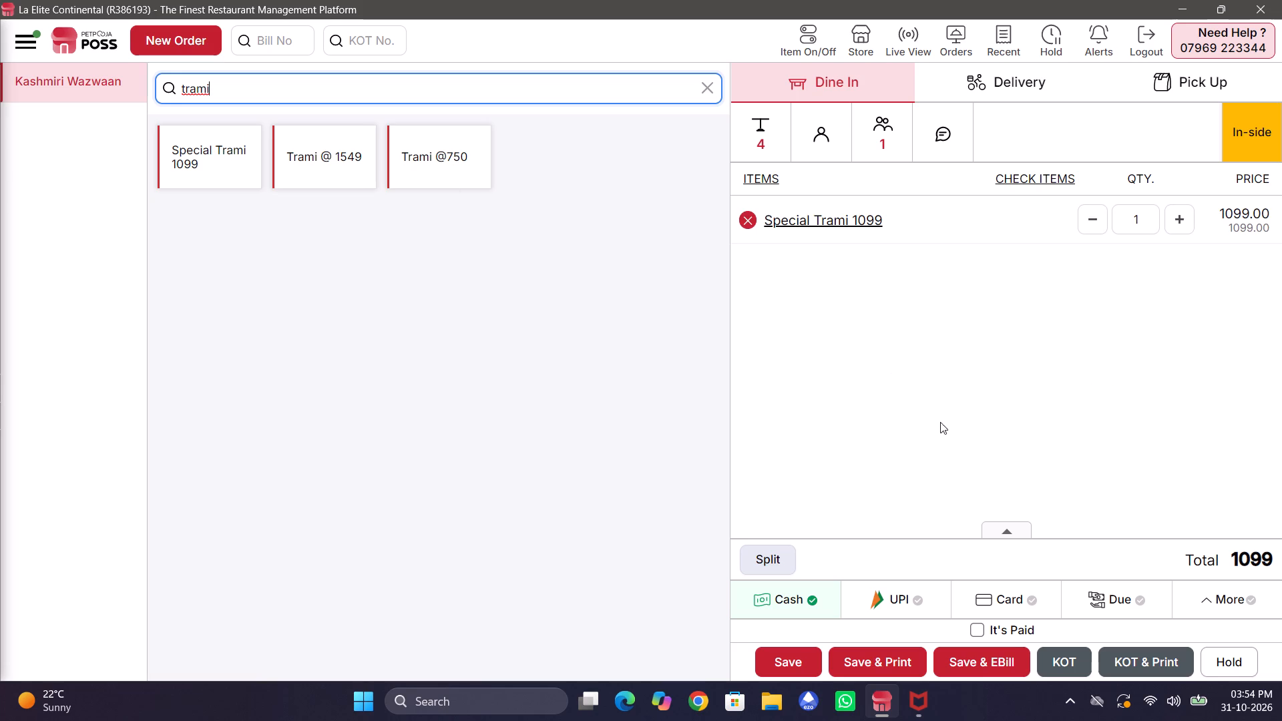
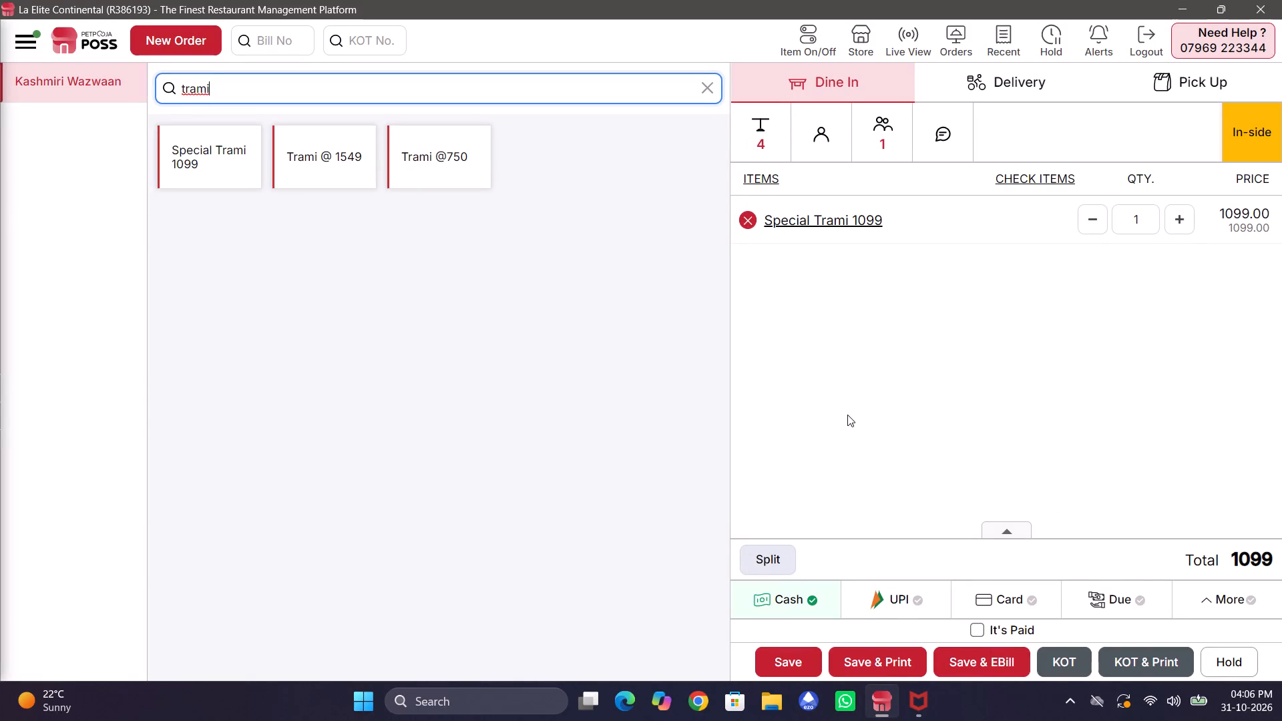
Search the menu items for "water" and add one Water from the Beverages category to table 4's order.
left_click(703, 87)
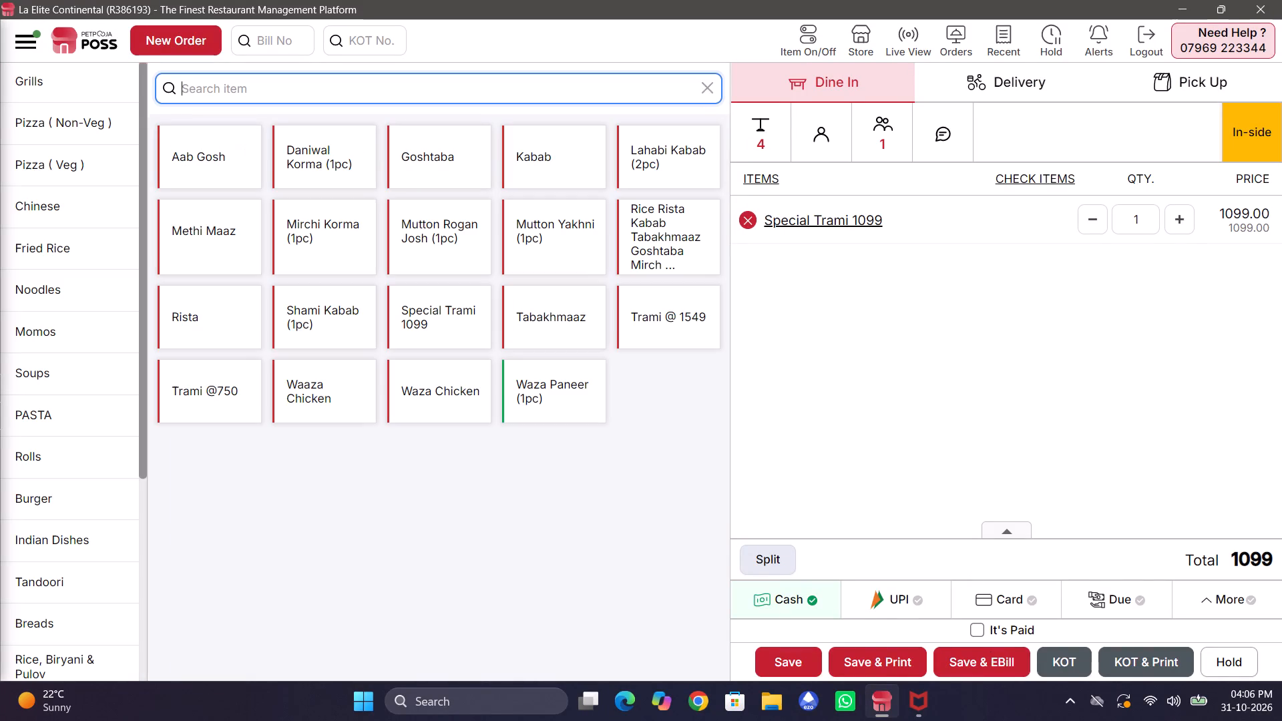
left_click(647, 89)
type("water")
key("Return")
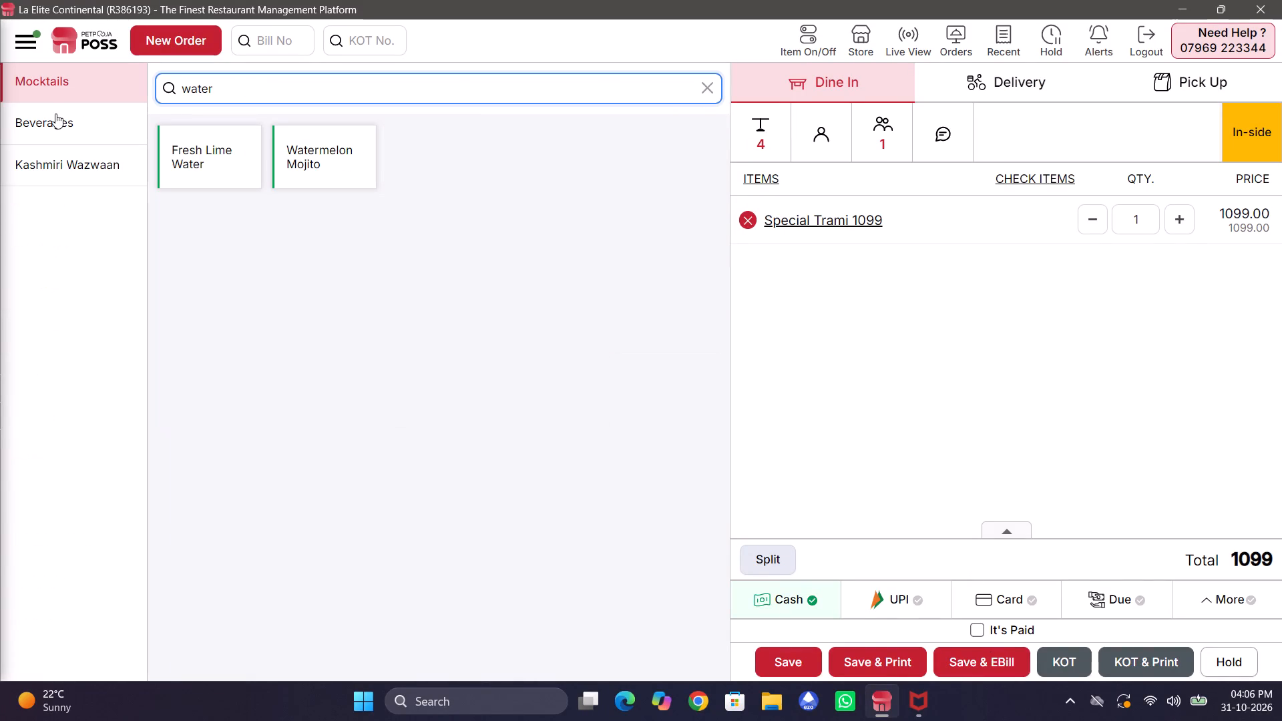
left_click(58, 115)
left_click(325, 160)
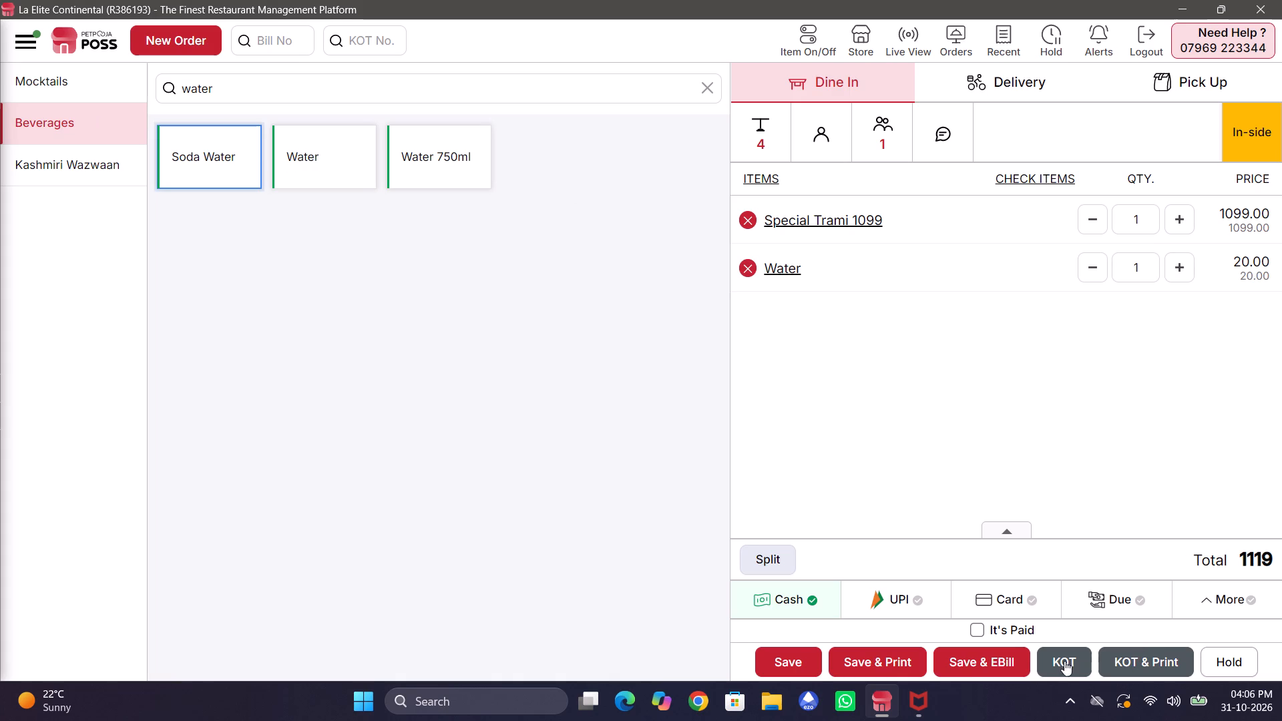
Send table 4's order to the kitchen as a KOT with a printed ticket.
left_click(1132, 658)
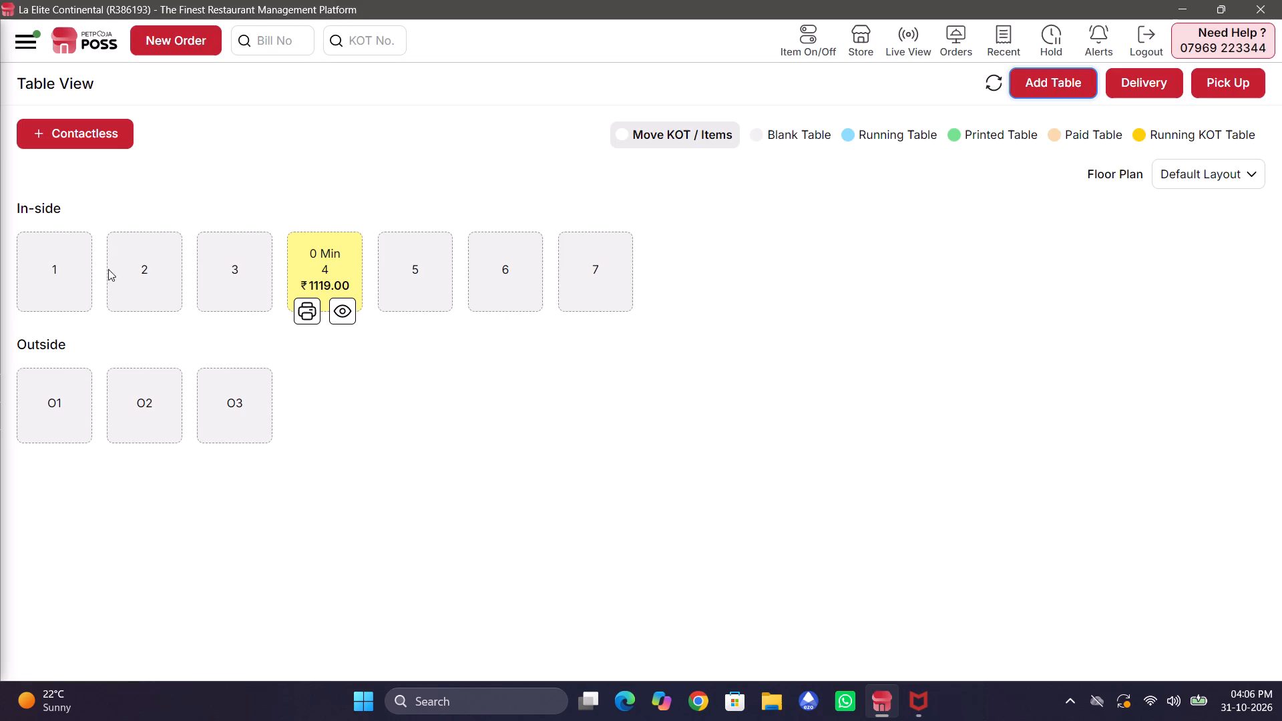
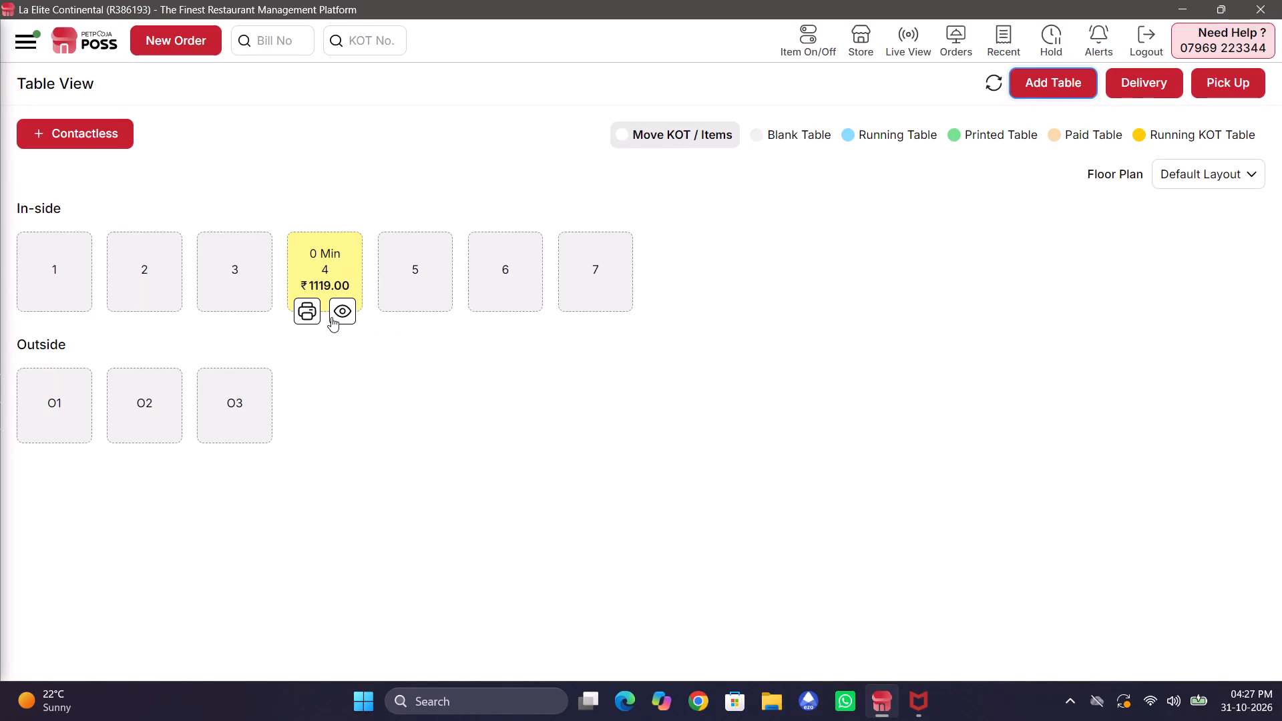
Open table 4's running order, search the menu items for "50", and add two Cold Drink 50 from the Beverages category.
left_click(331, 316)
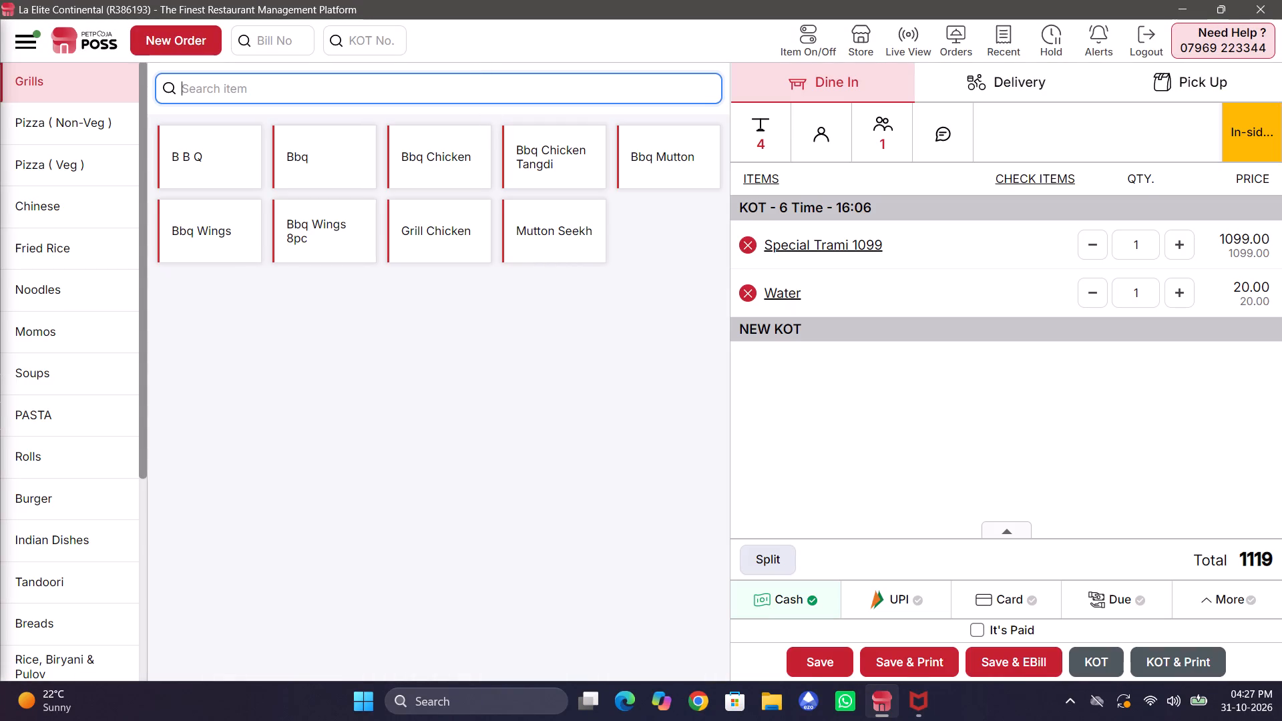
left_click(473, 87)
type("50.")
key("BackSpace")
key("Return")
left_click(61, 116)
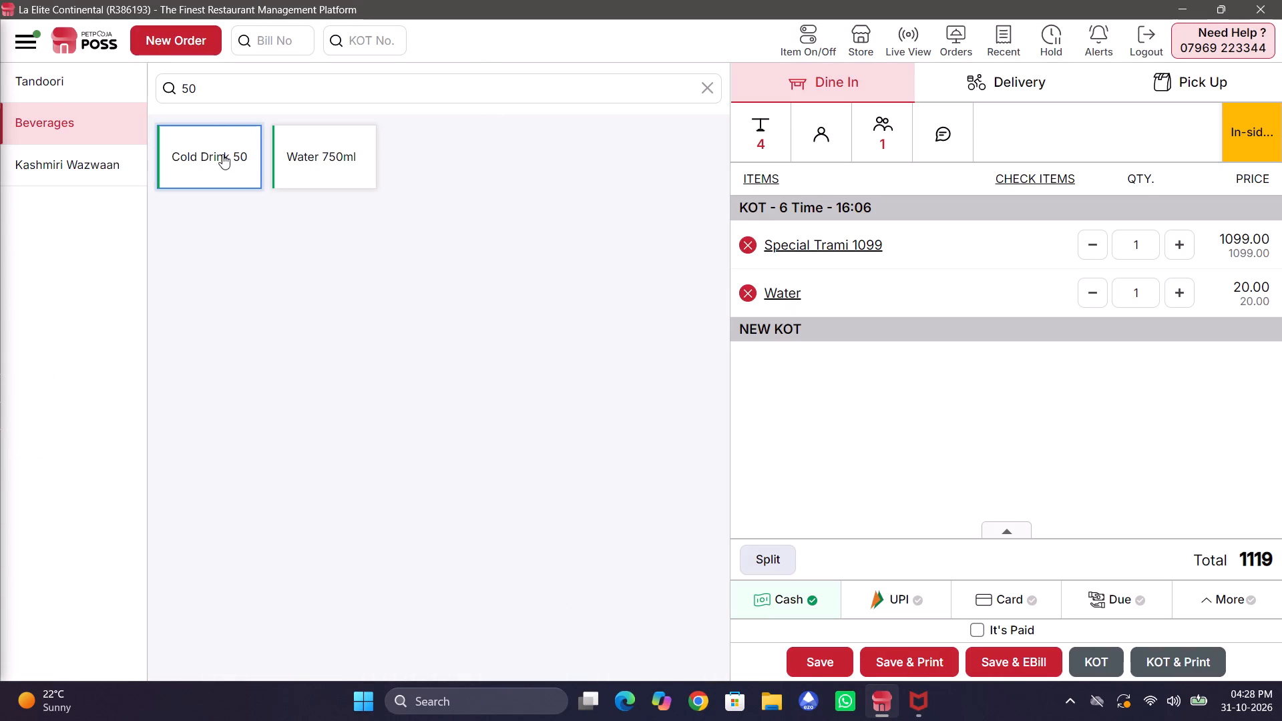
double_click(222, 154)
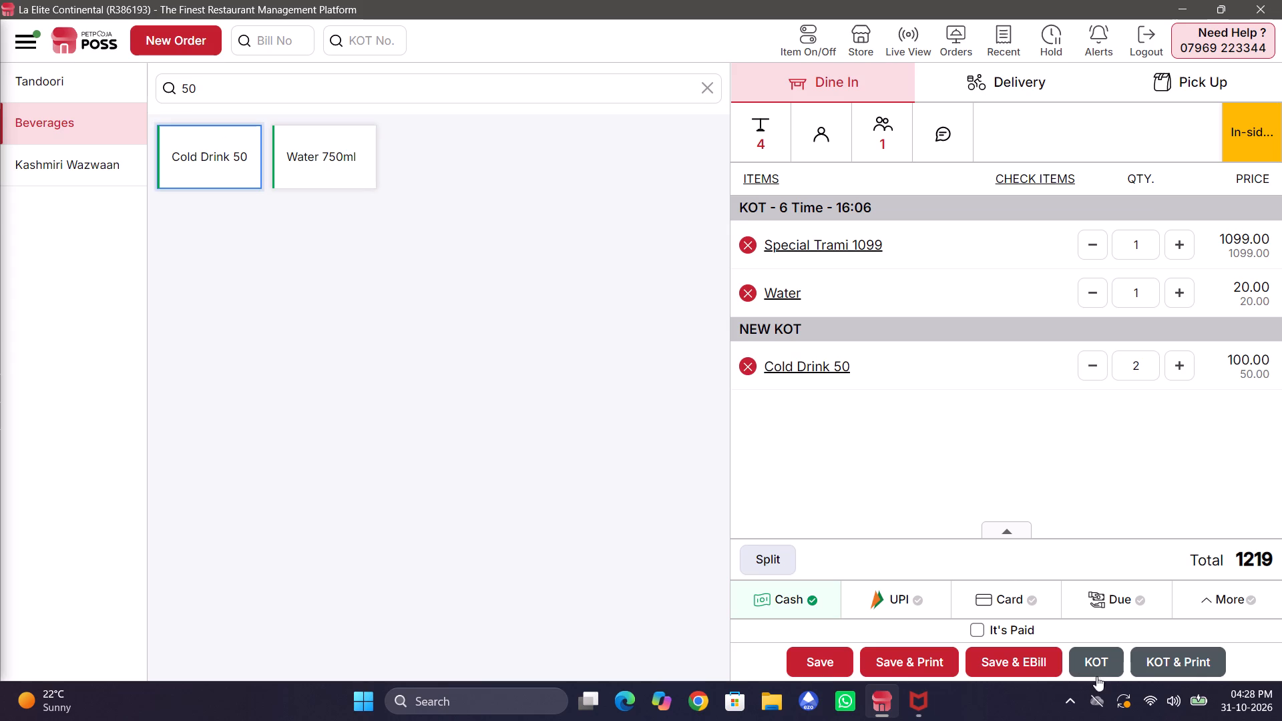
Send the new Cold Drink 50 items on table 4 to the kitchen as a KOT without printing.
left_click(1098, 669)
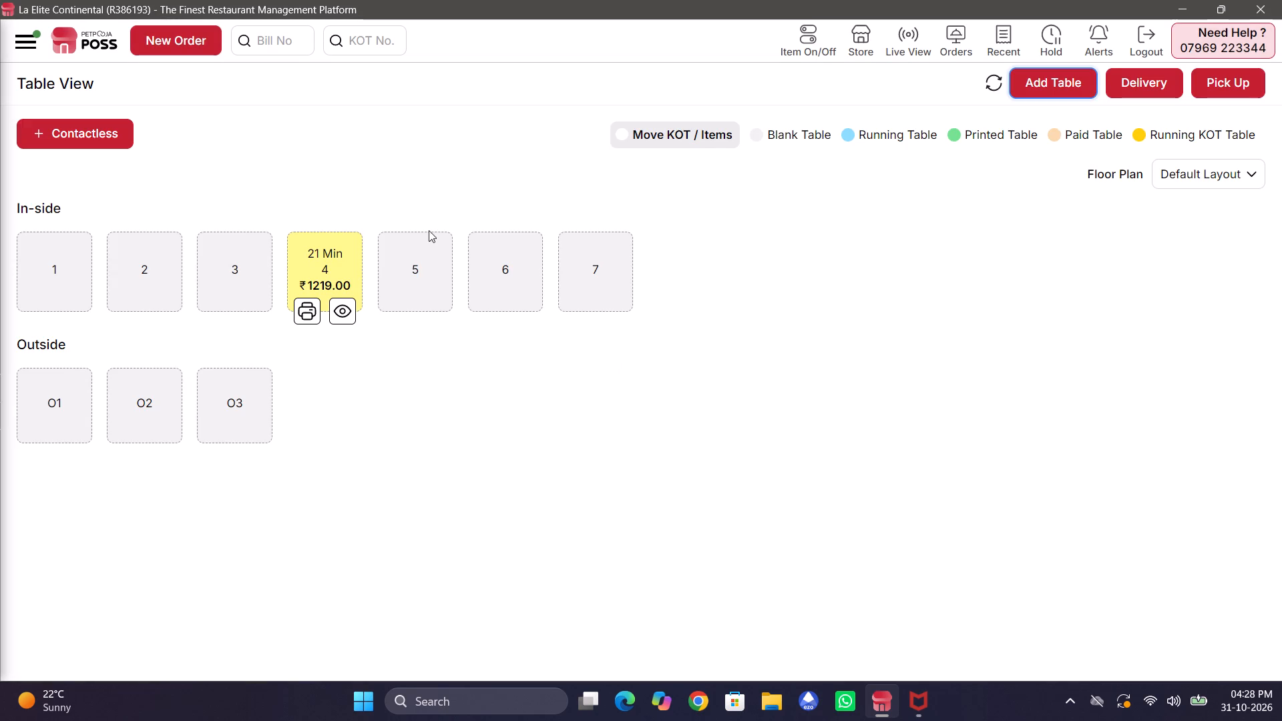
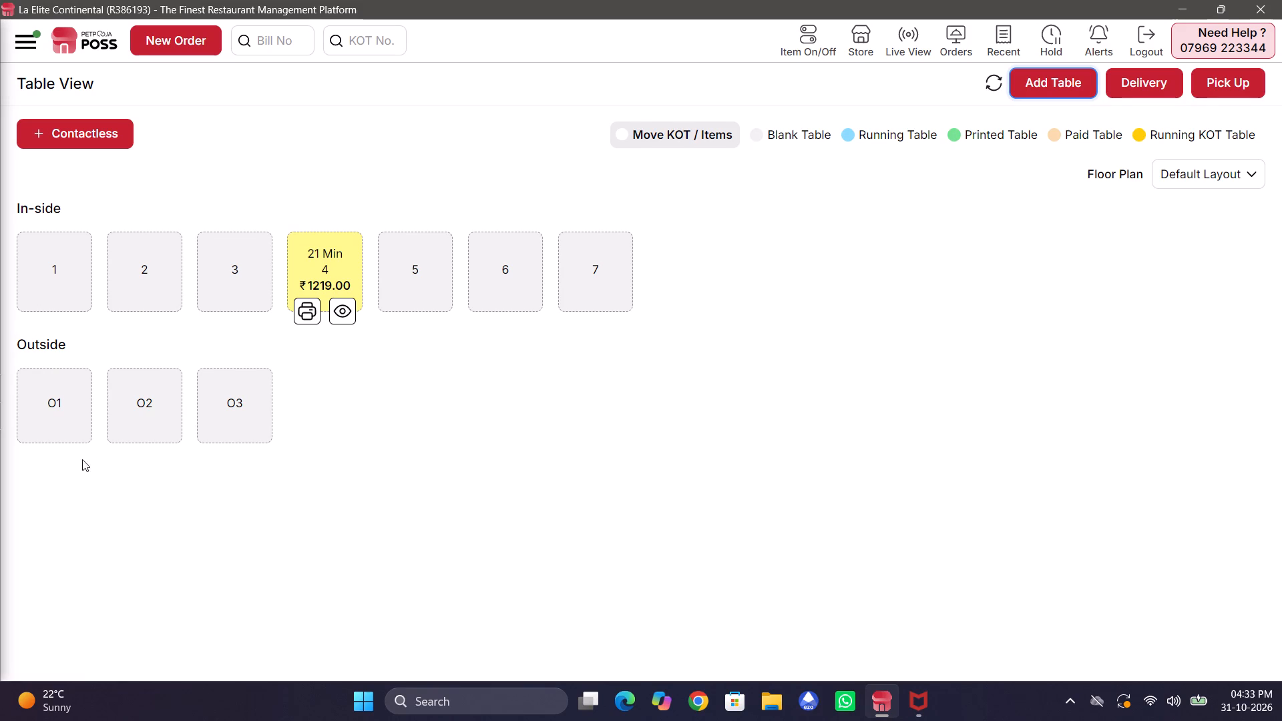
Open a new dine-in order for Outside table O1.
left_click(29, 423)
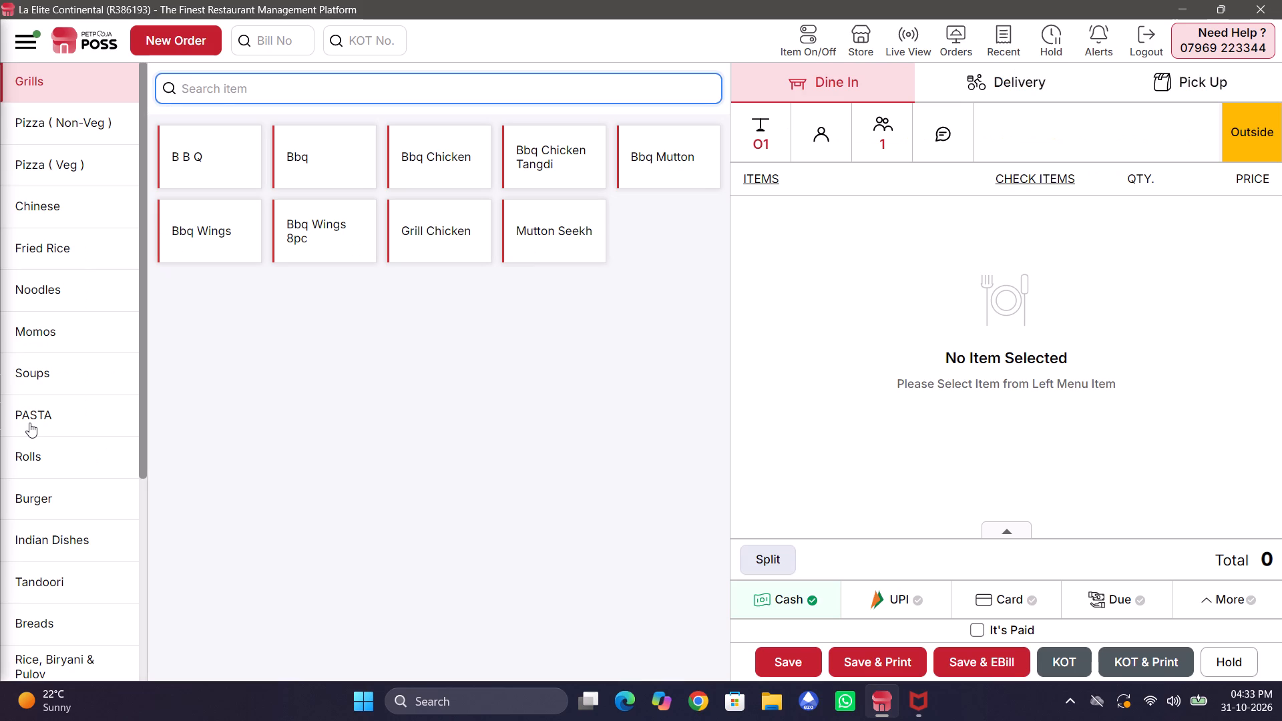
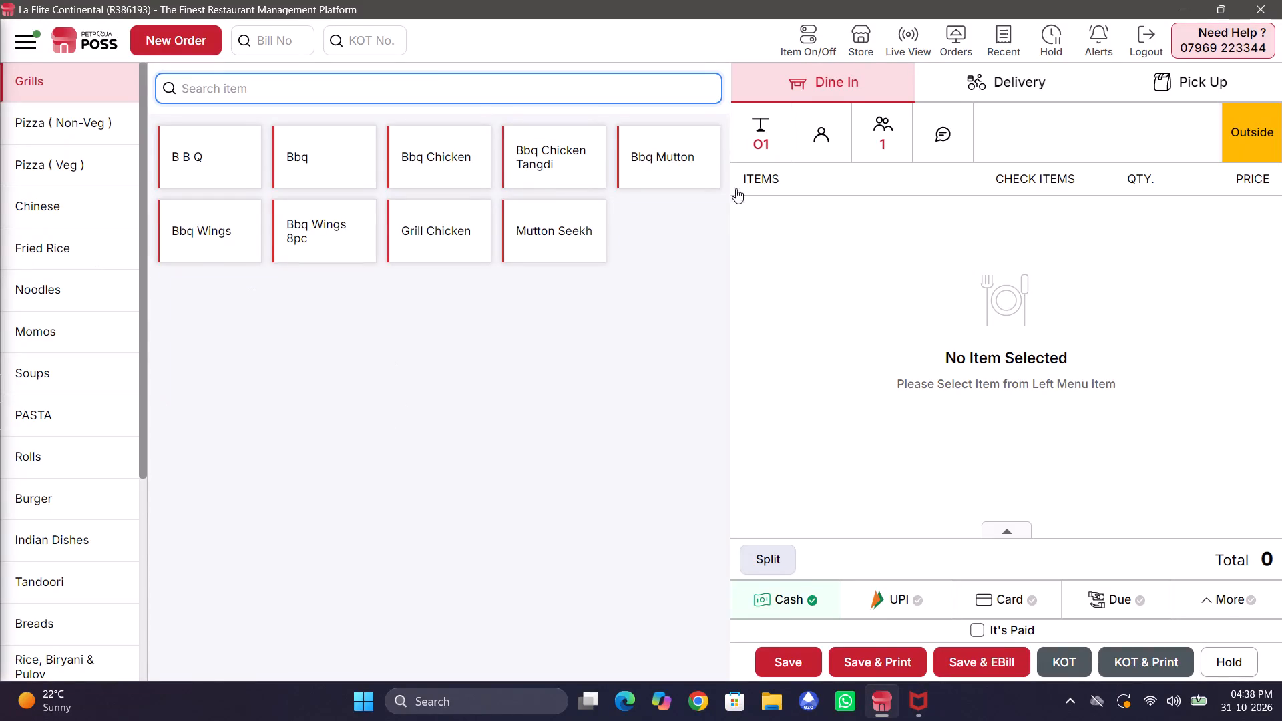
Add one Black Coffee to In-side table 4's running order, then save the order and print its bill.
left_click(168, 39)
left_click(345, 314)
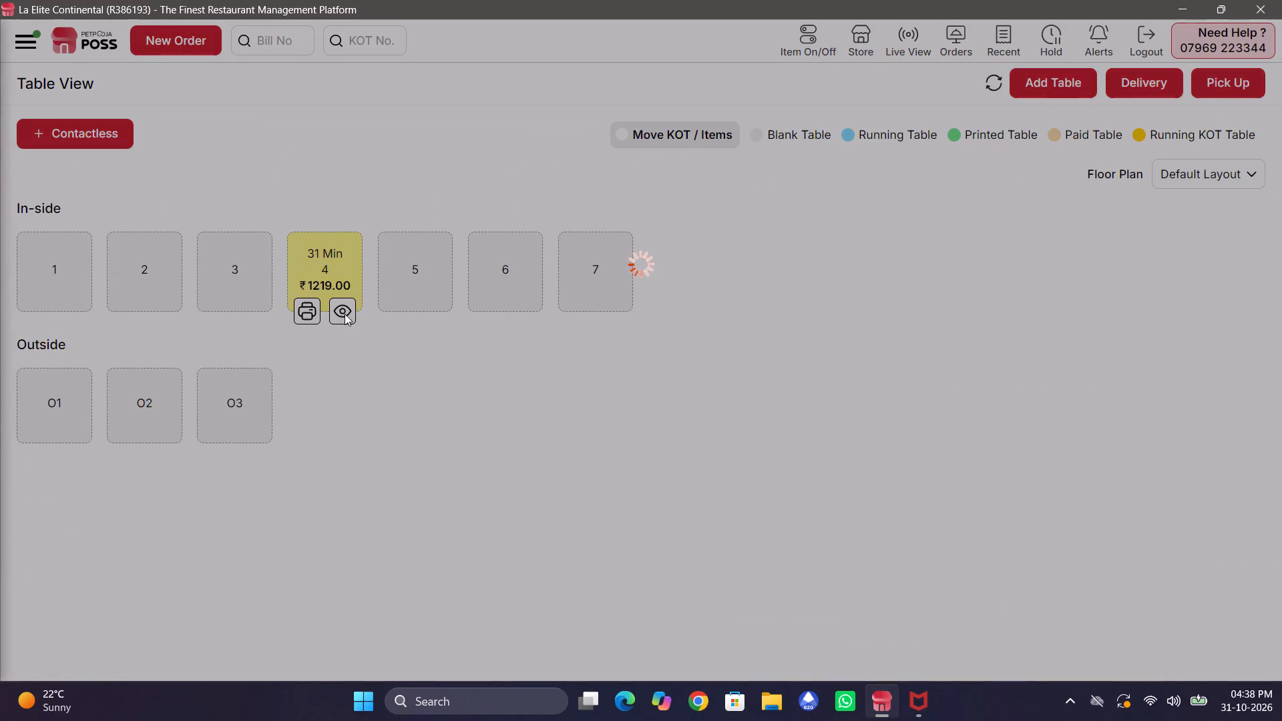
left_click(302, 93)
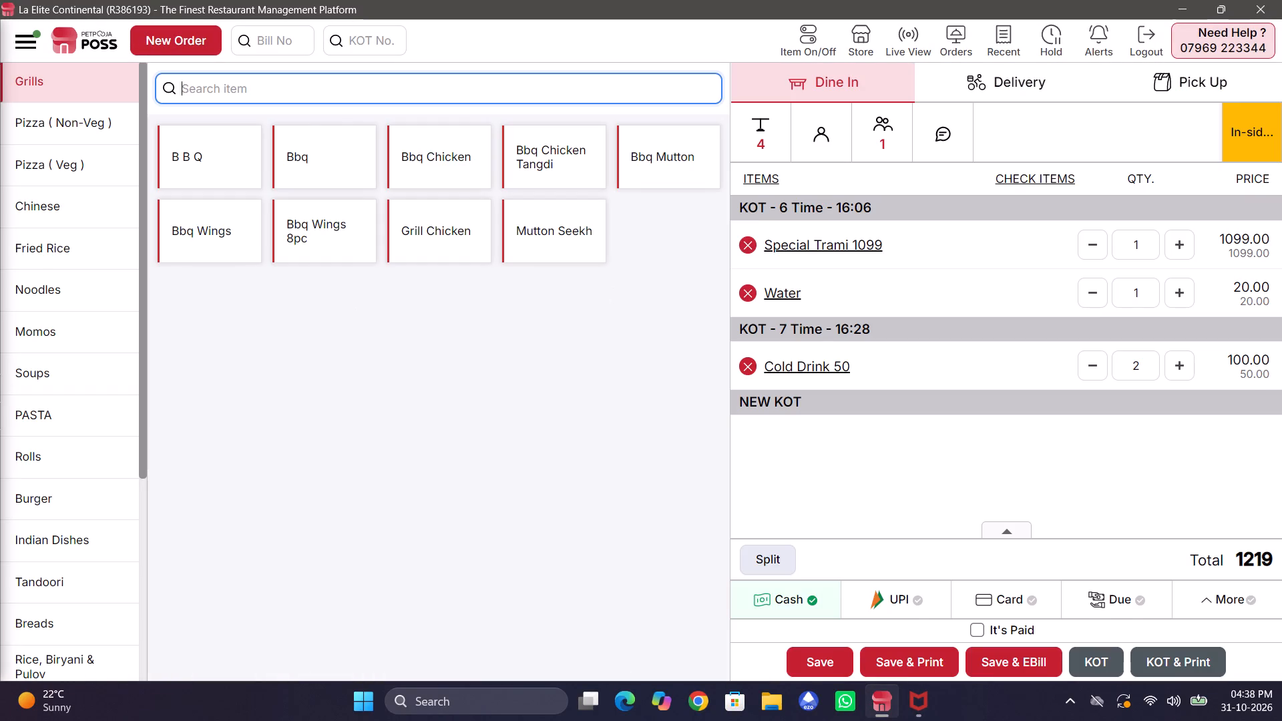
type("coff")
key("Return")
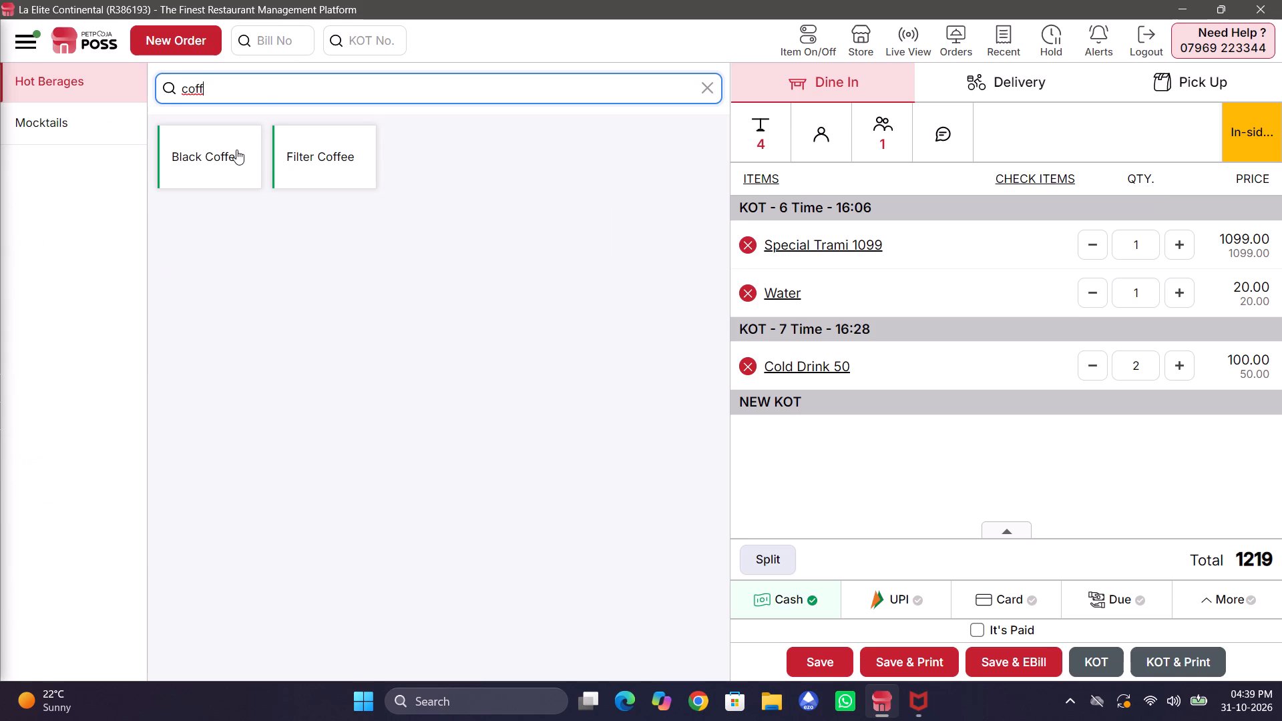
left_click(236, 150)
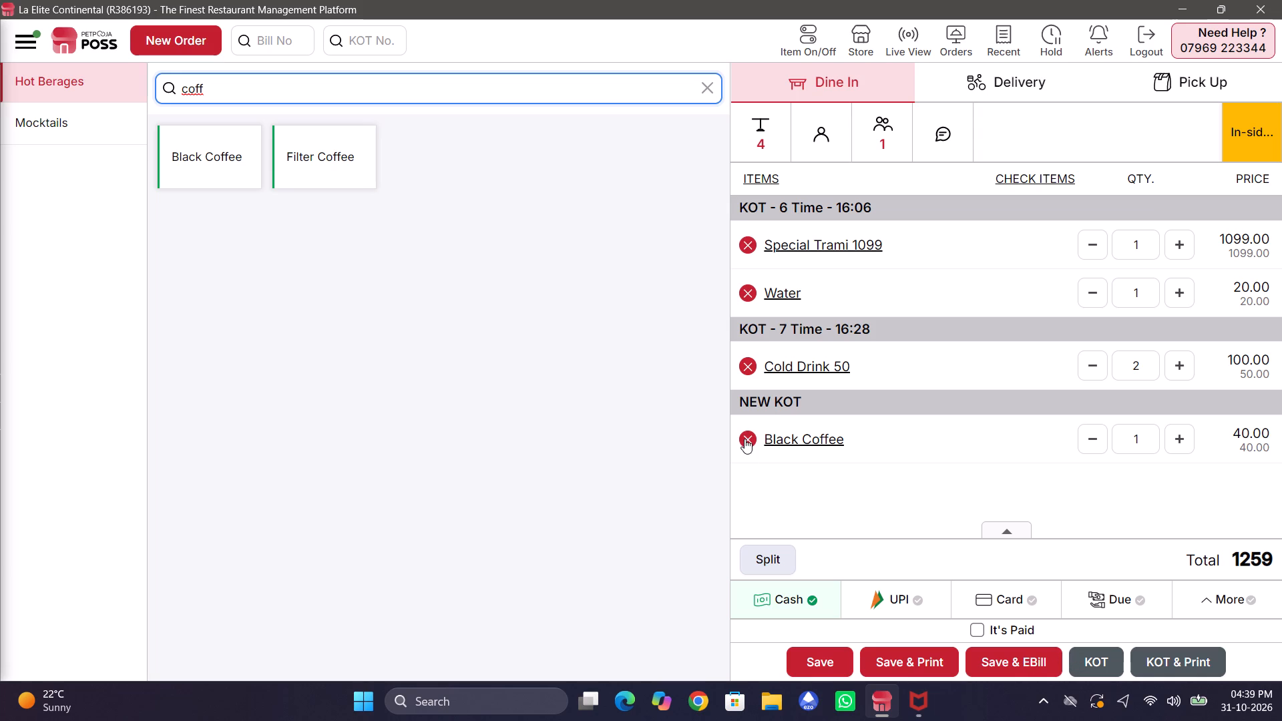
left_click(921, 652)
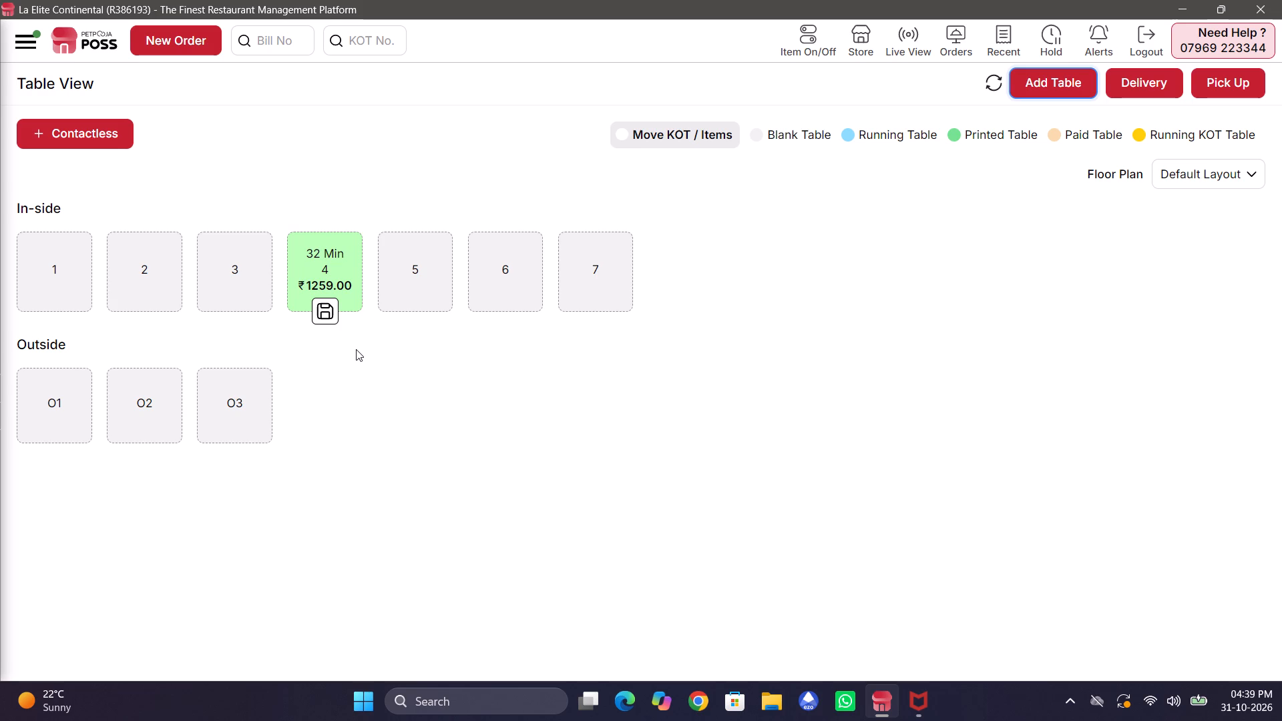
Start a dine-in order on Outside table O1 with one Afghani Momo (10pc).
left_click(57, 405)
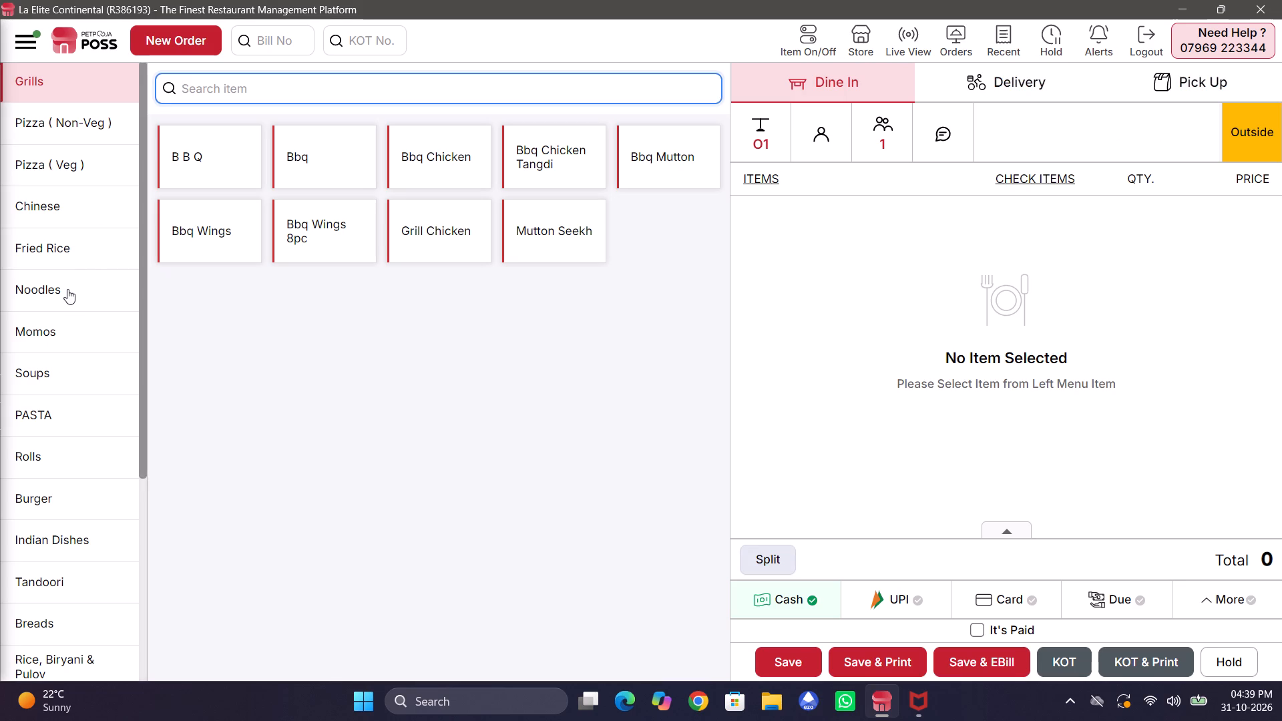
left_click(57, 326)
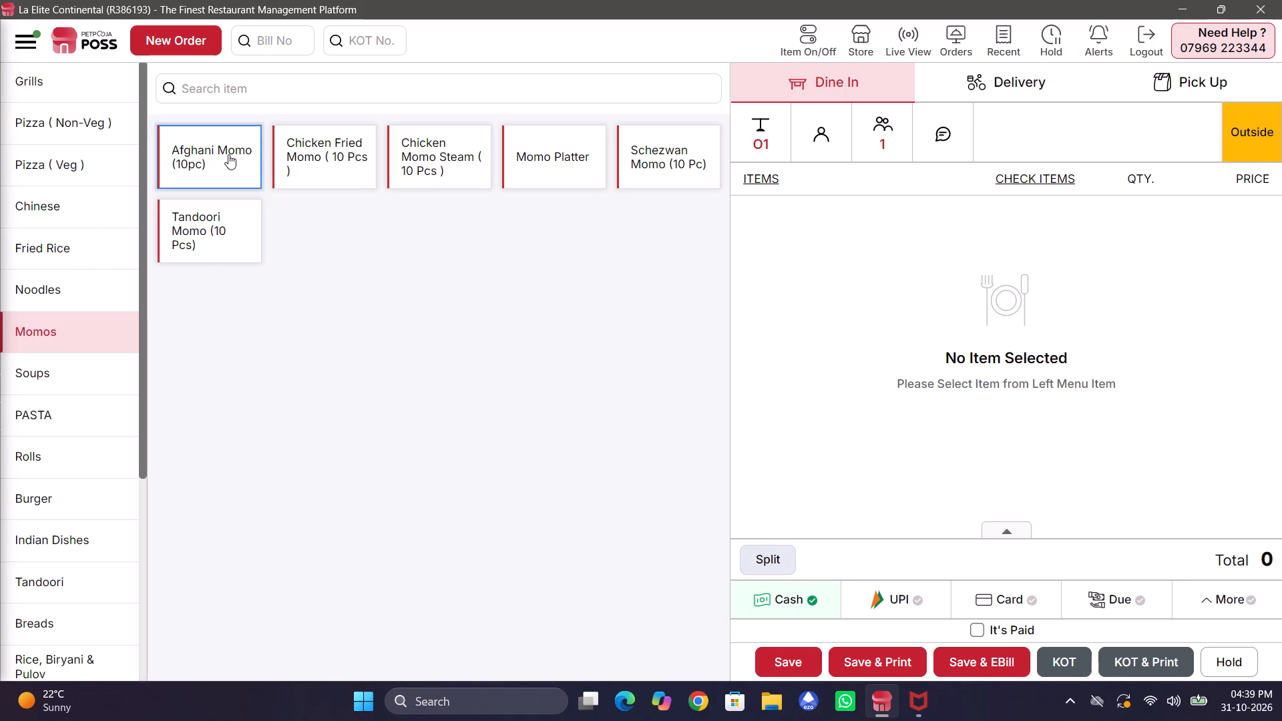
left_click(228, 154)
Assign the saved customer "swiggy" to the O1 order, then issue and print its KOT.
left_click_drag(823, 138, 841, 216)
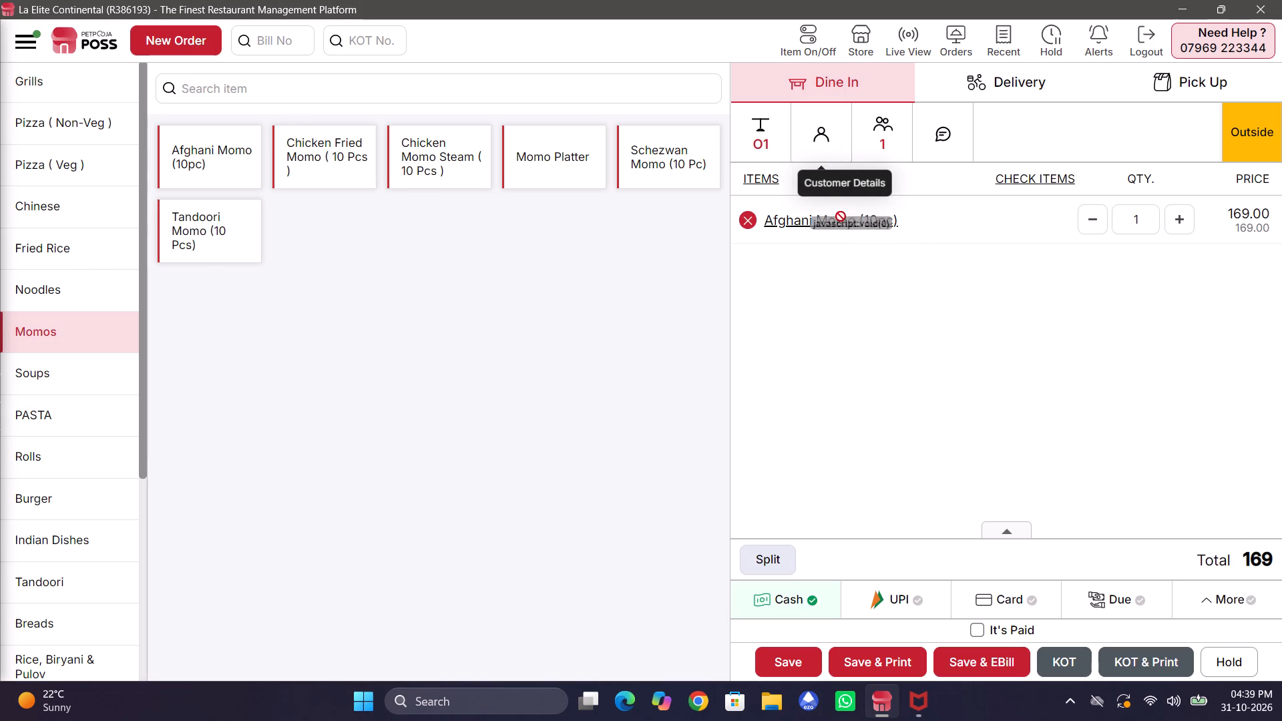
left_click_drag(841, 216, 829, 144)
left_click(829, 144)
left_click(845, 238)
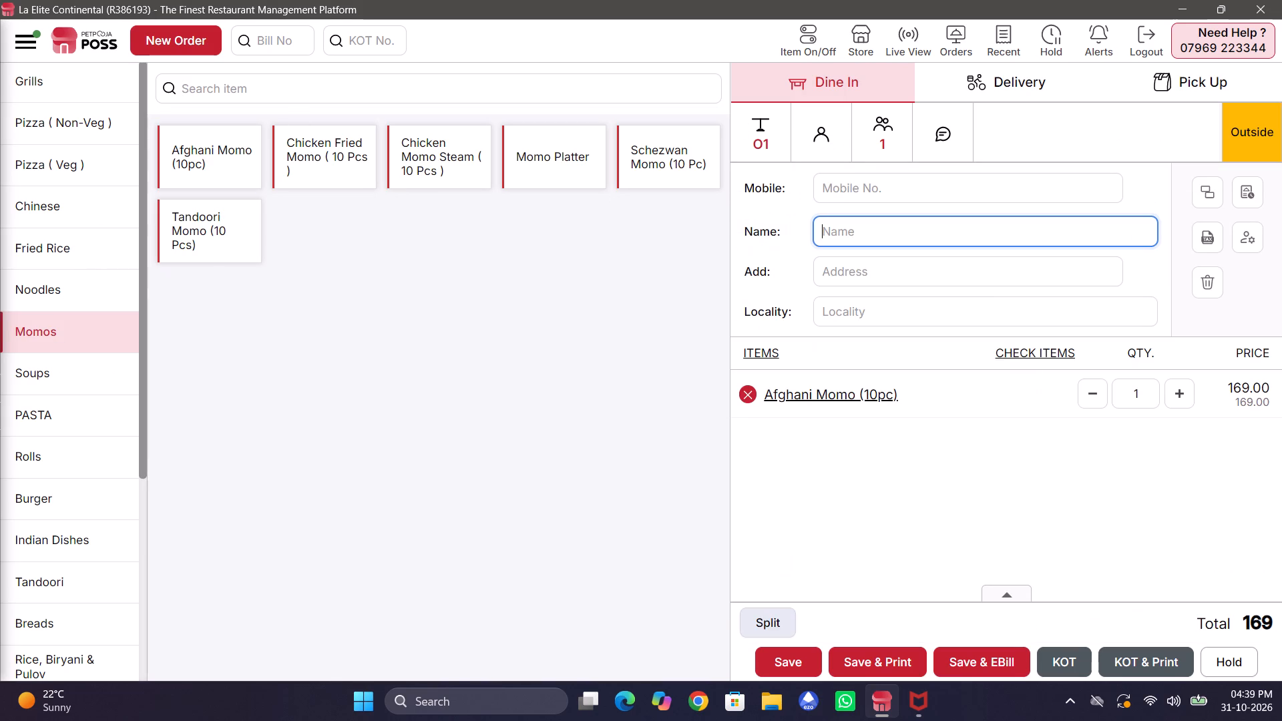
type("swi")
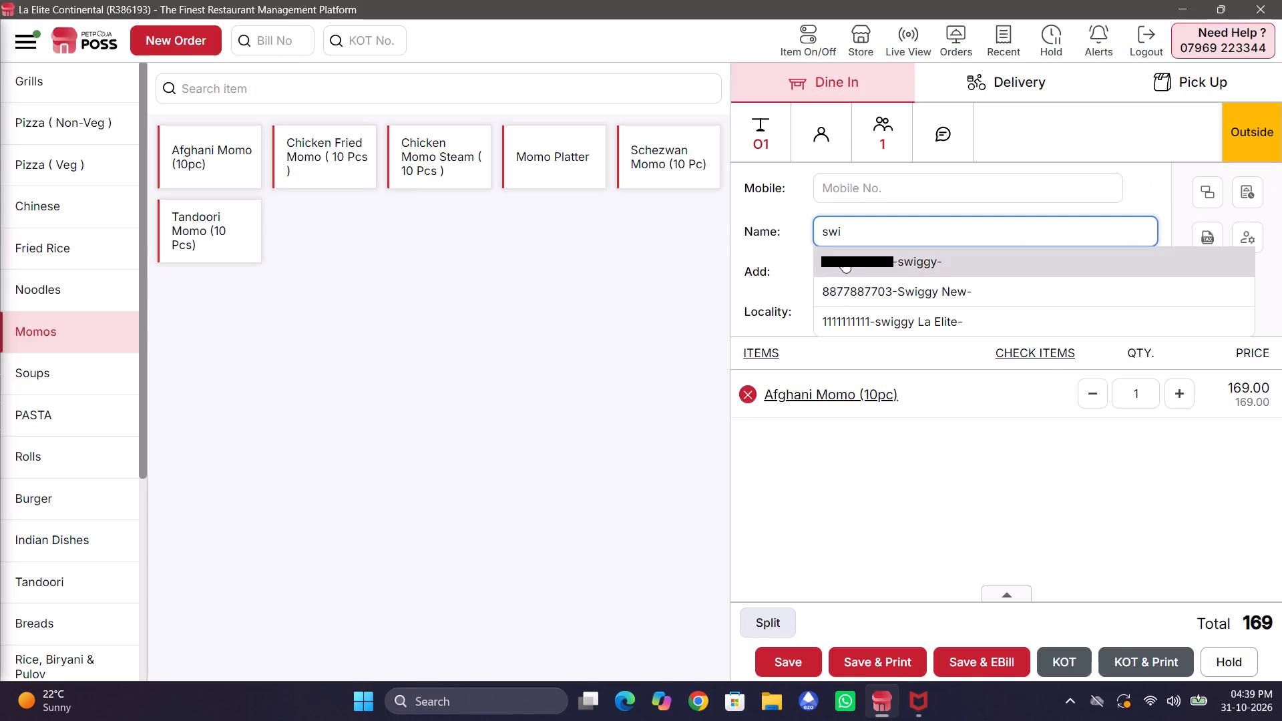
left_click(843, 262)
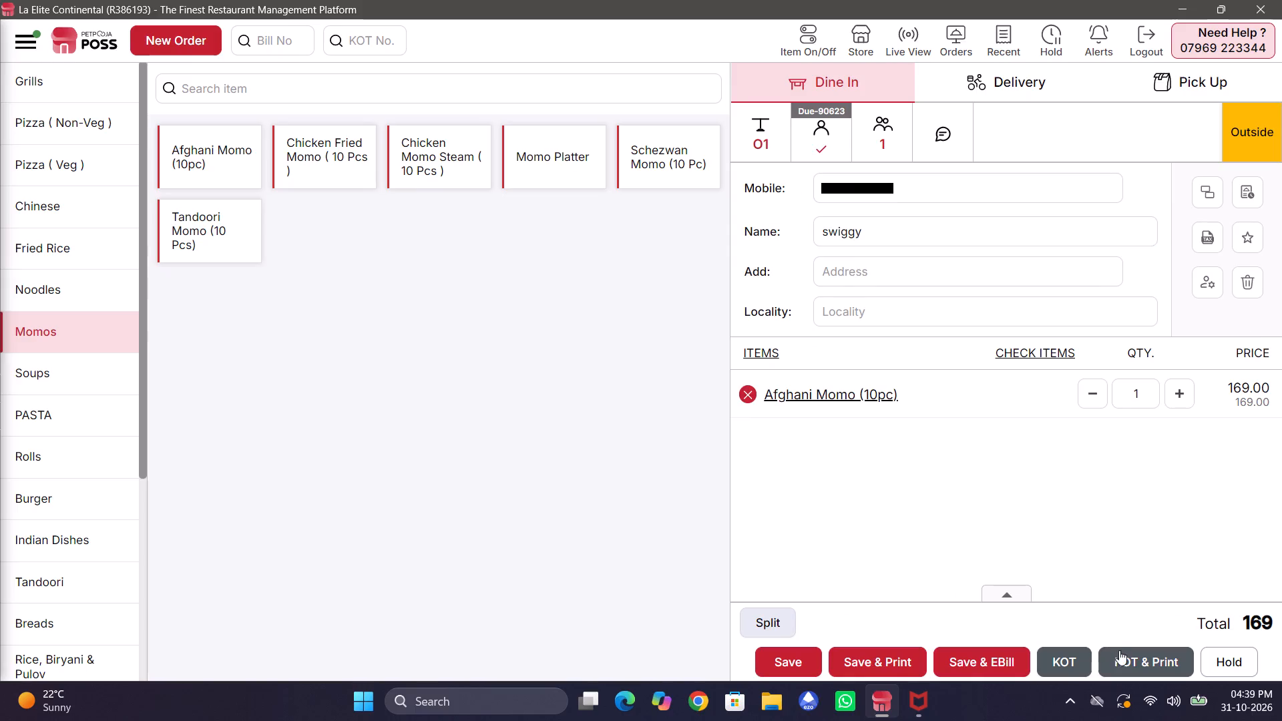
left_click(1119, 650)
Reopen table O1's order, set its payment type to Due and save it with an e-bill.
left_click(63, 440)
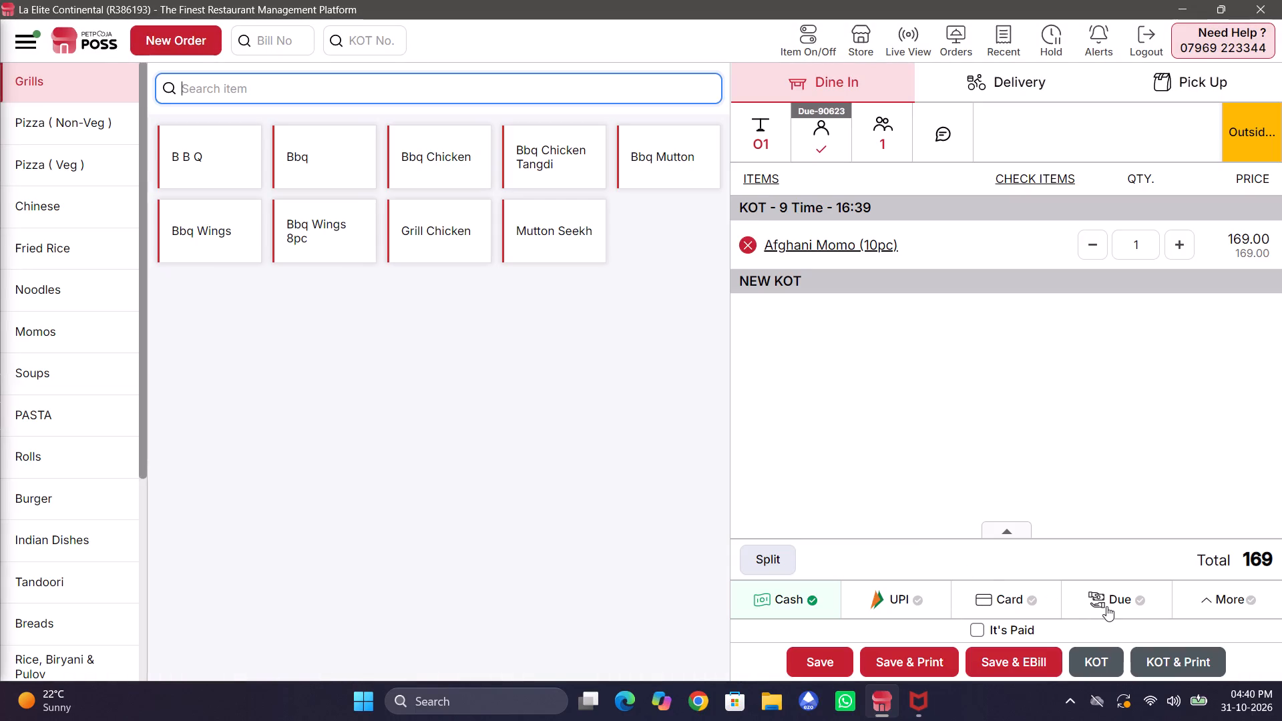
left_click(1106, 606)
left_click(1004, 671)
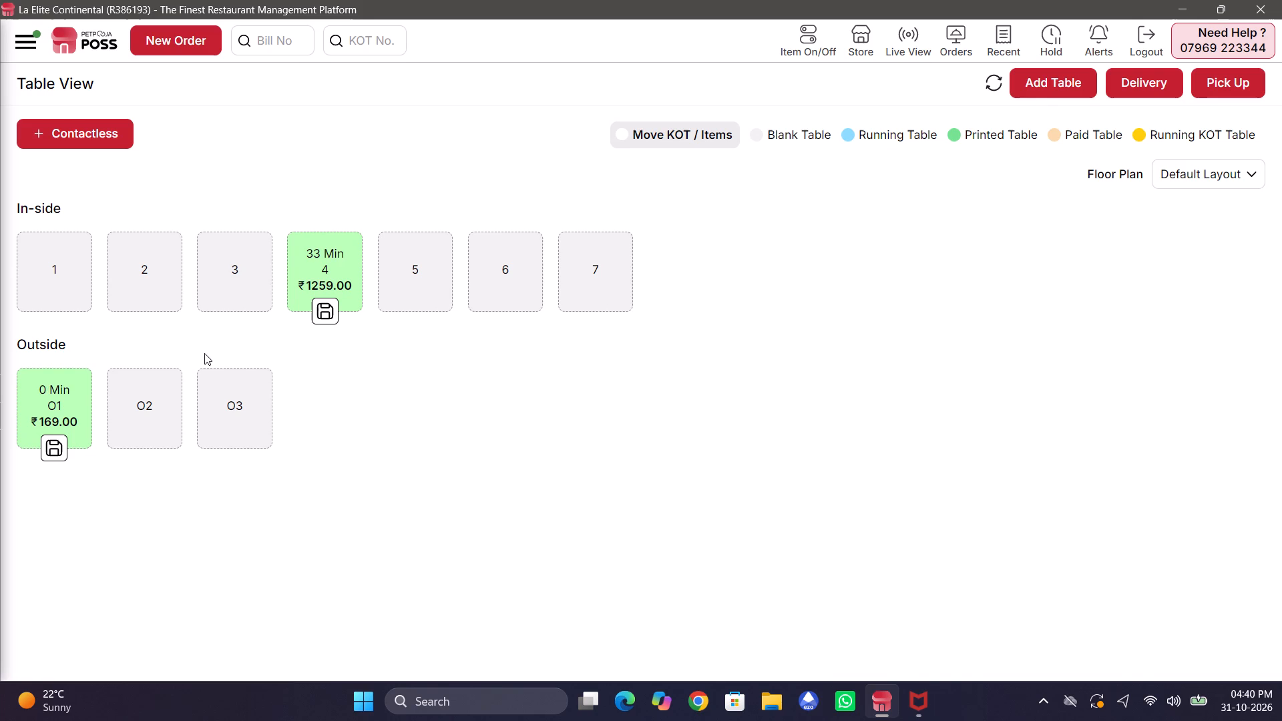
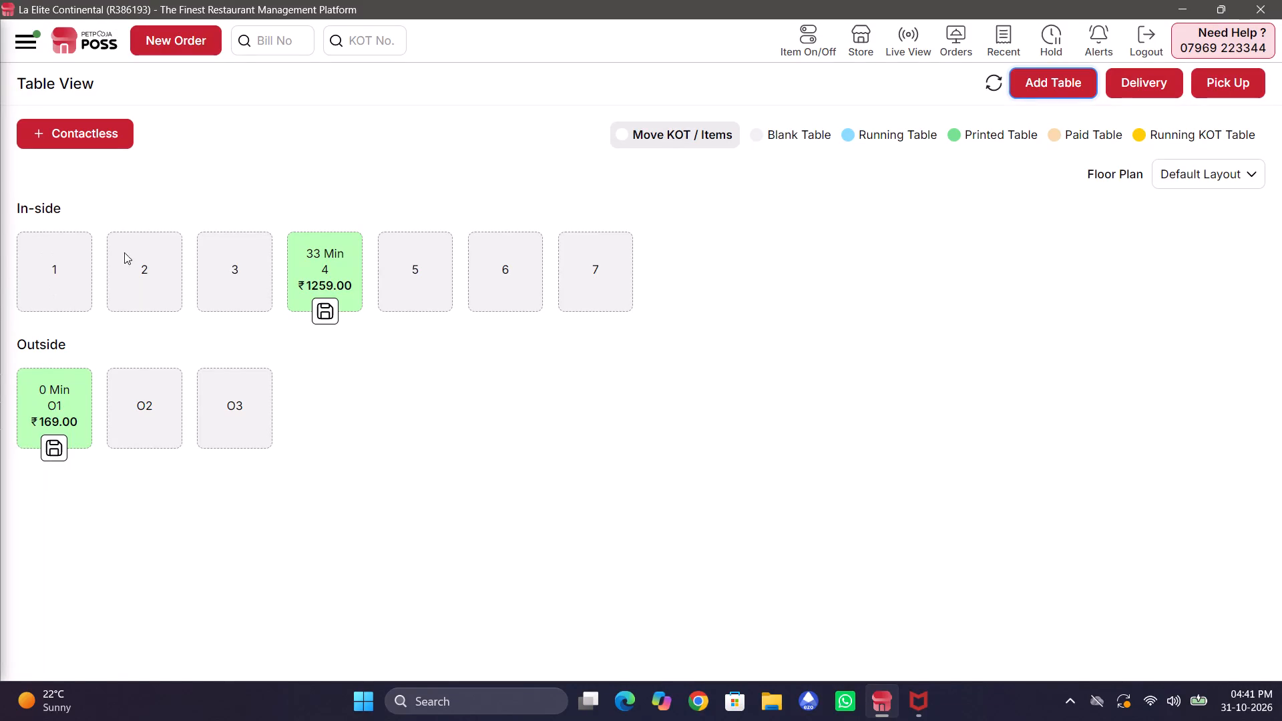
Settle and save the printed bill for In-side table 4 with UPI as the payment type.
left_click(318, 318)
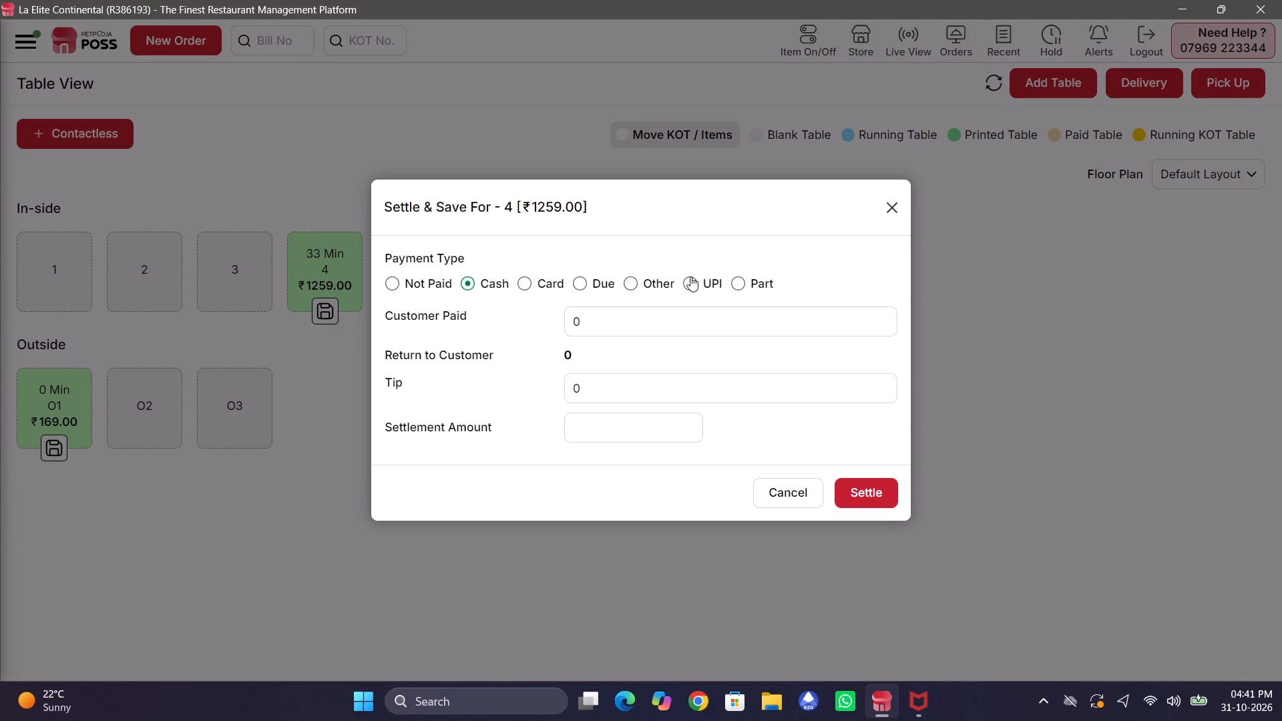
left_click(690, 278)
left_click(862, 431)
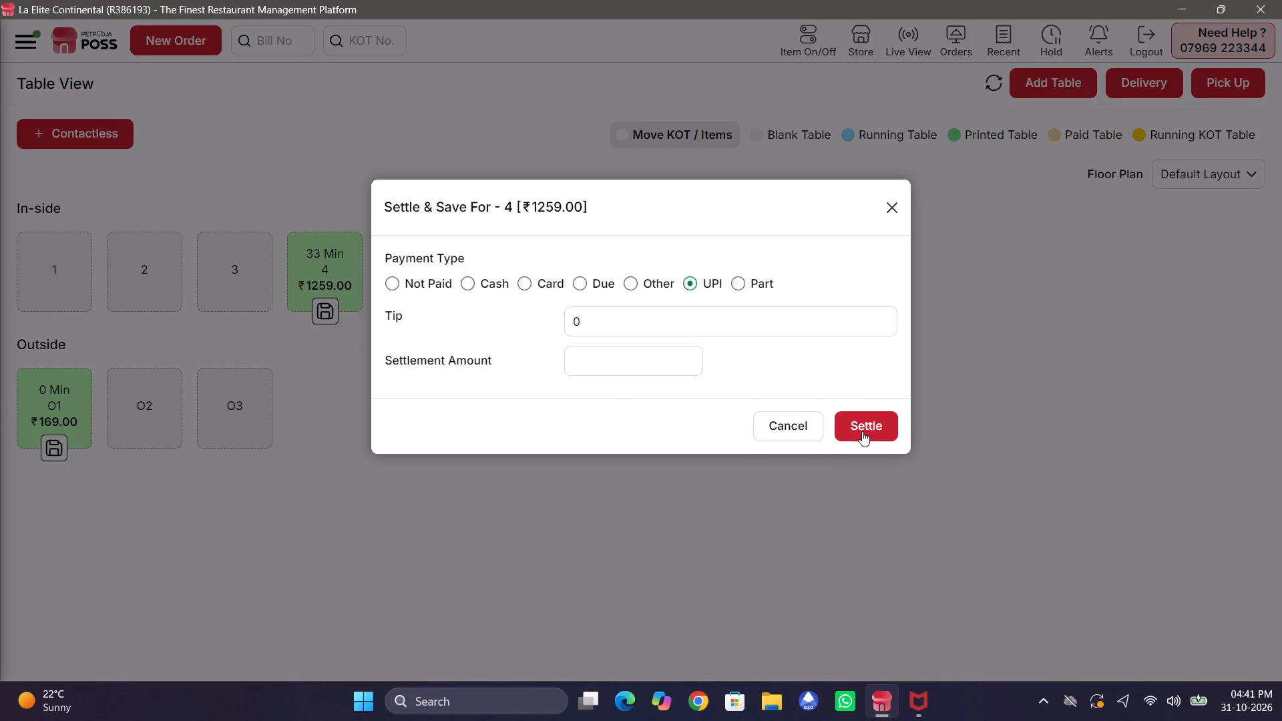
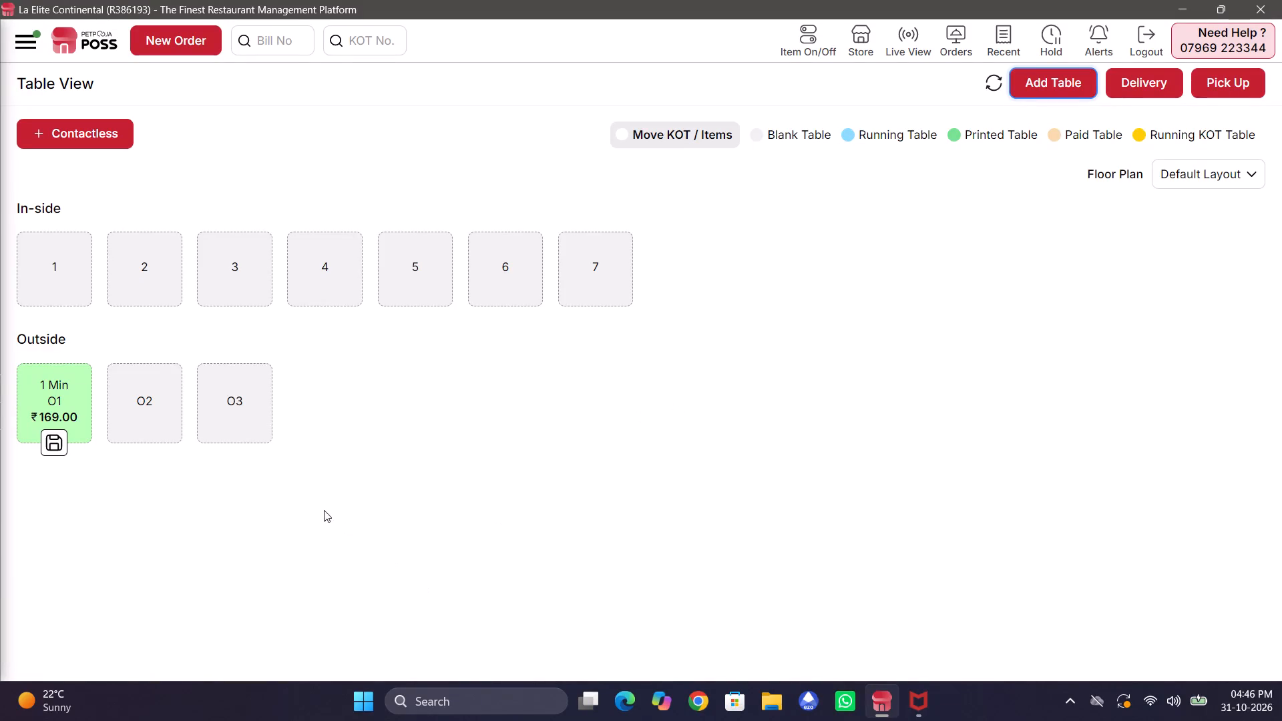
Settle and save the printed bill for Outside table O1.
left_click(41, 431)
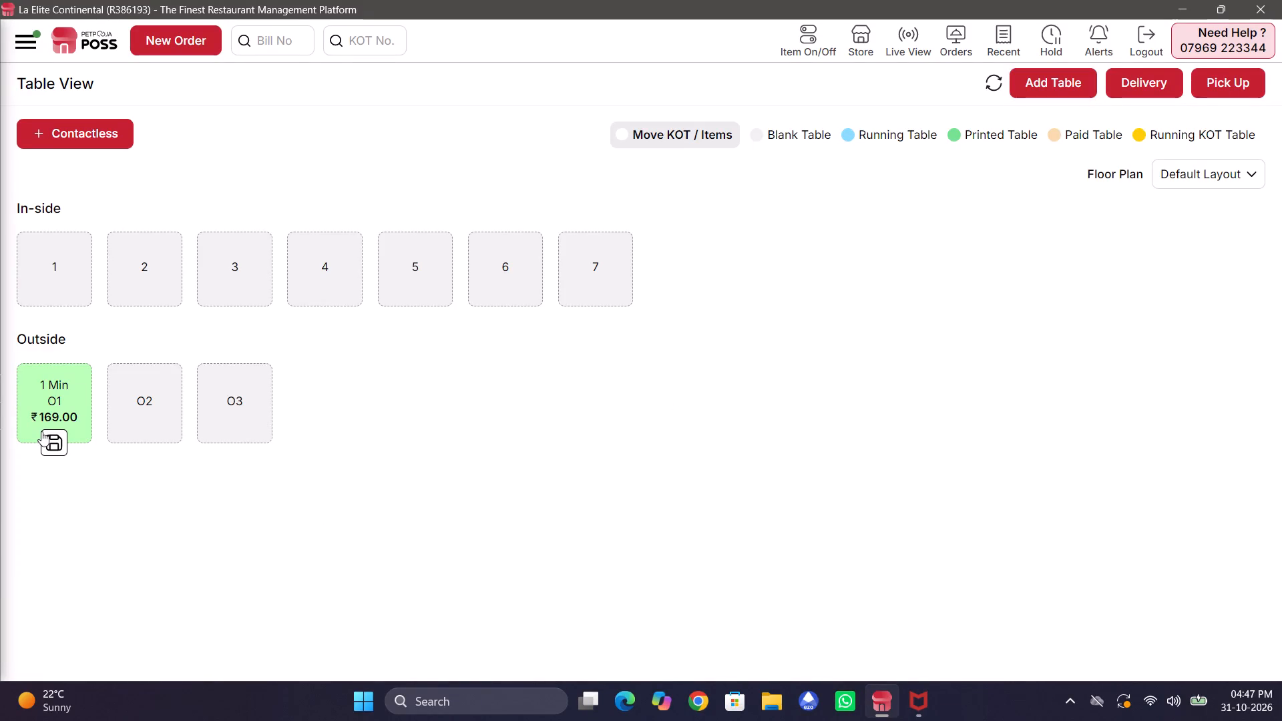
left_click(876, 450)
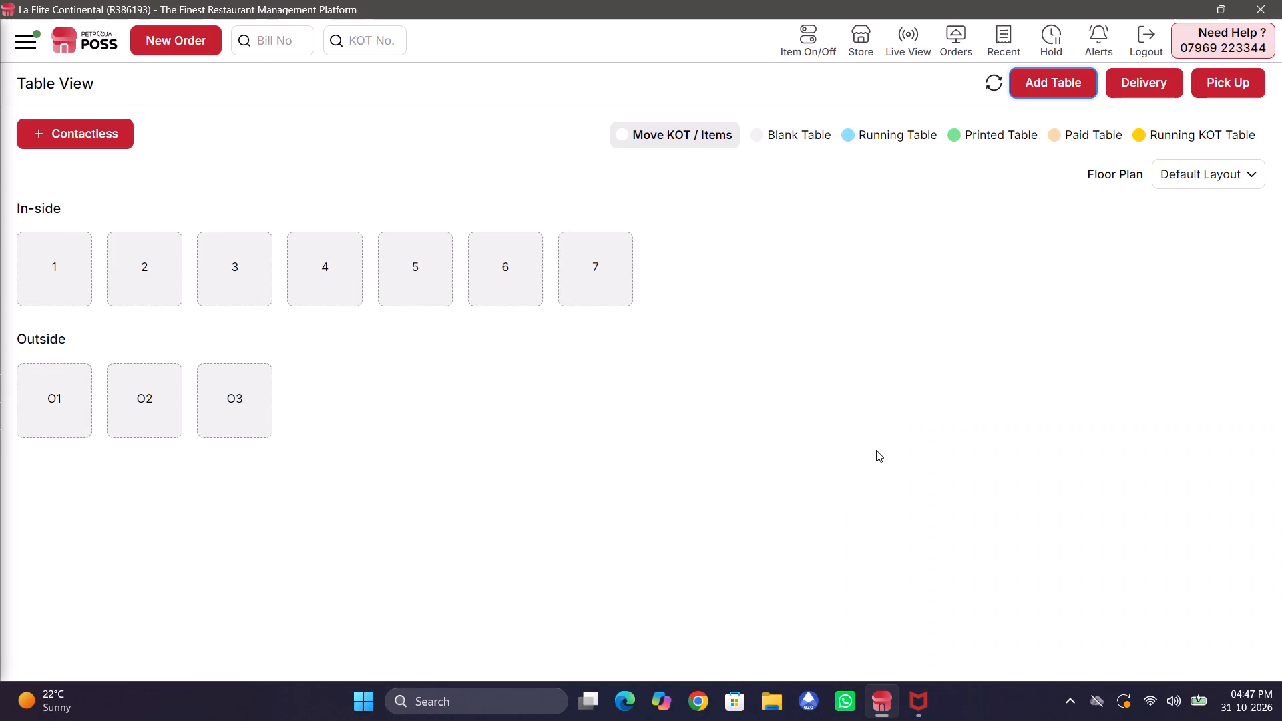
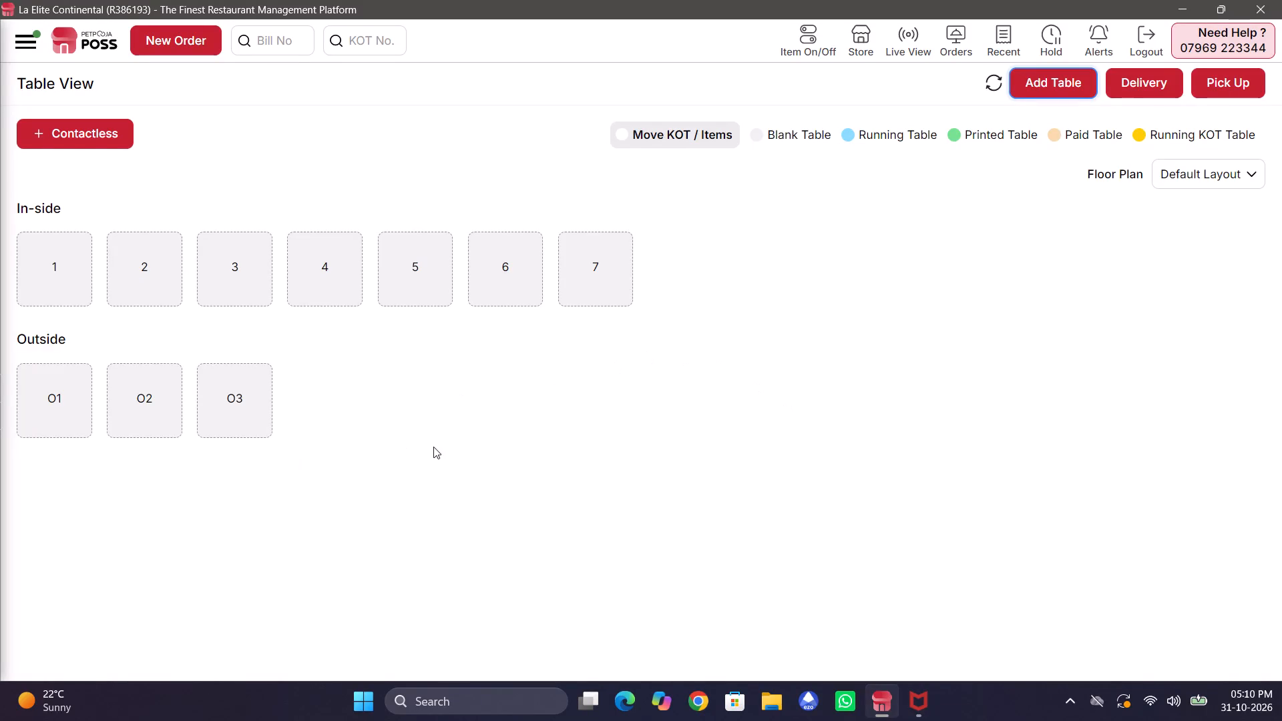
Start a dine-in order for Outside table O3 and add one small Chicken Blast Pizza without add-ons.
left_click(212, 399)
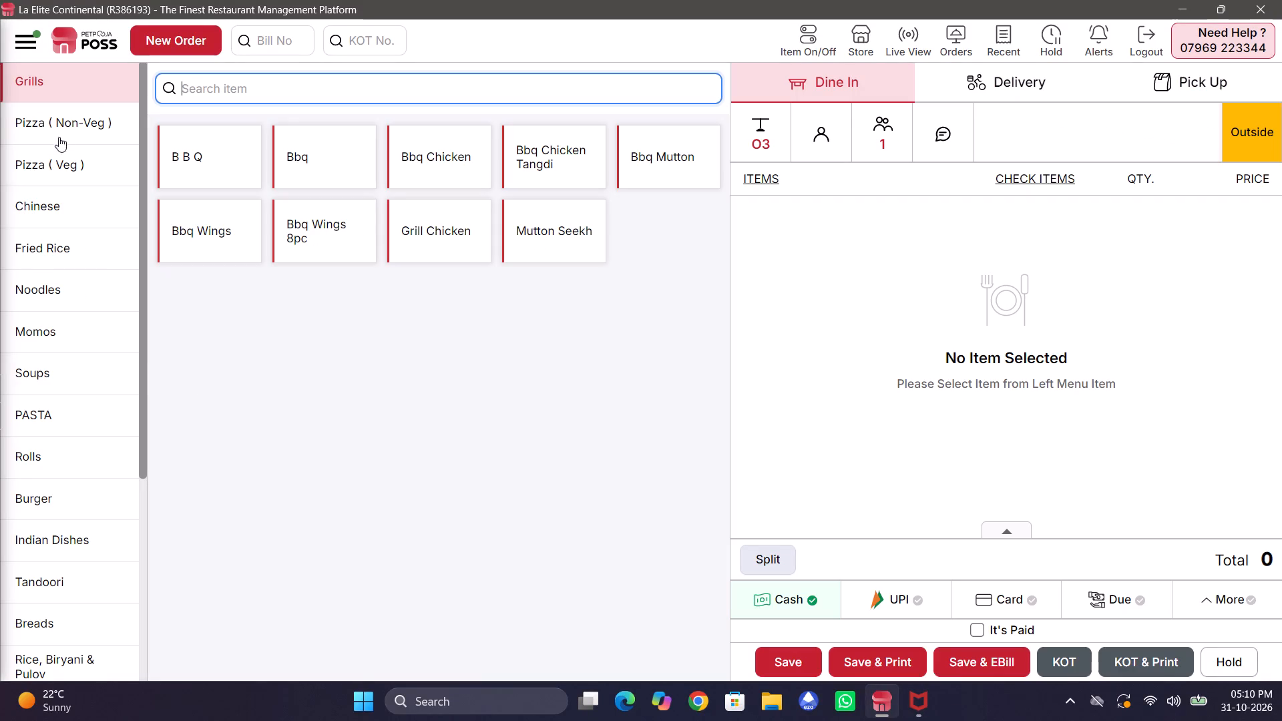
left_click(62, 117)
left_click(430, 148)
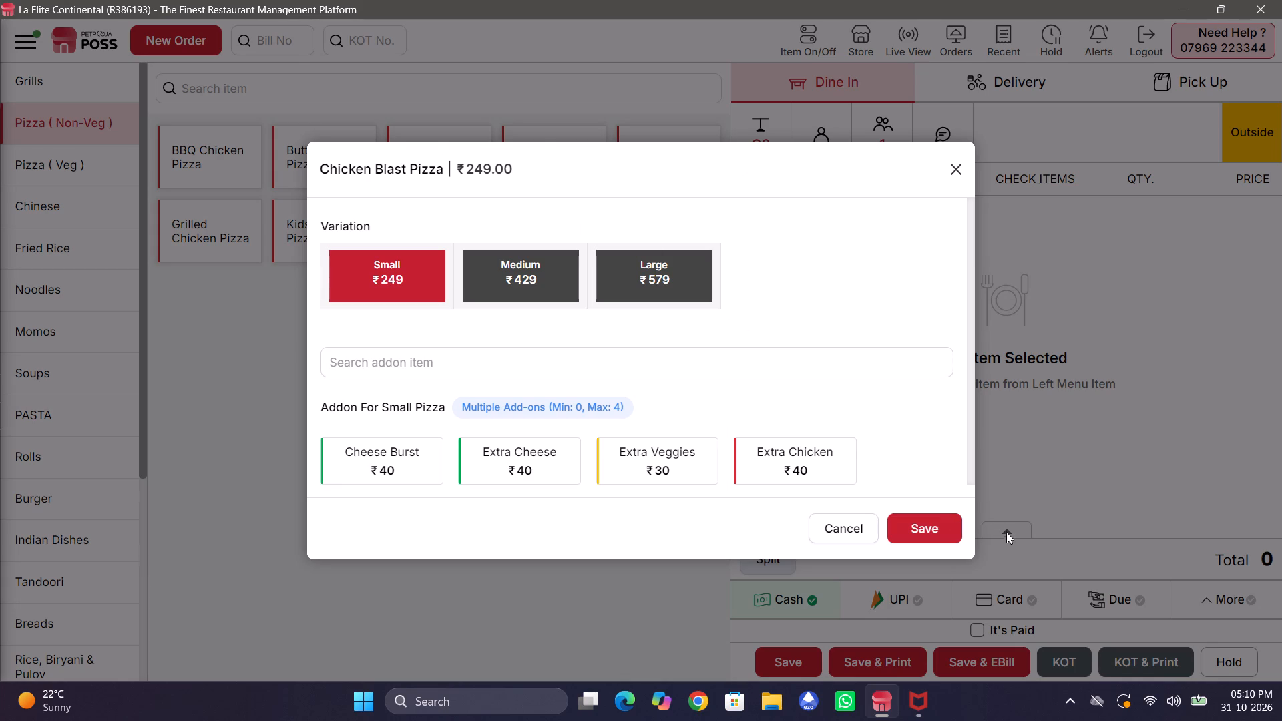
left_click_drag(963, 529, 943, 527)
left_click(943, 527)
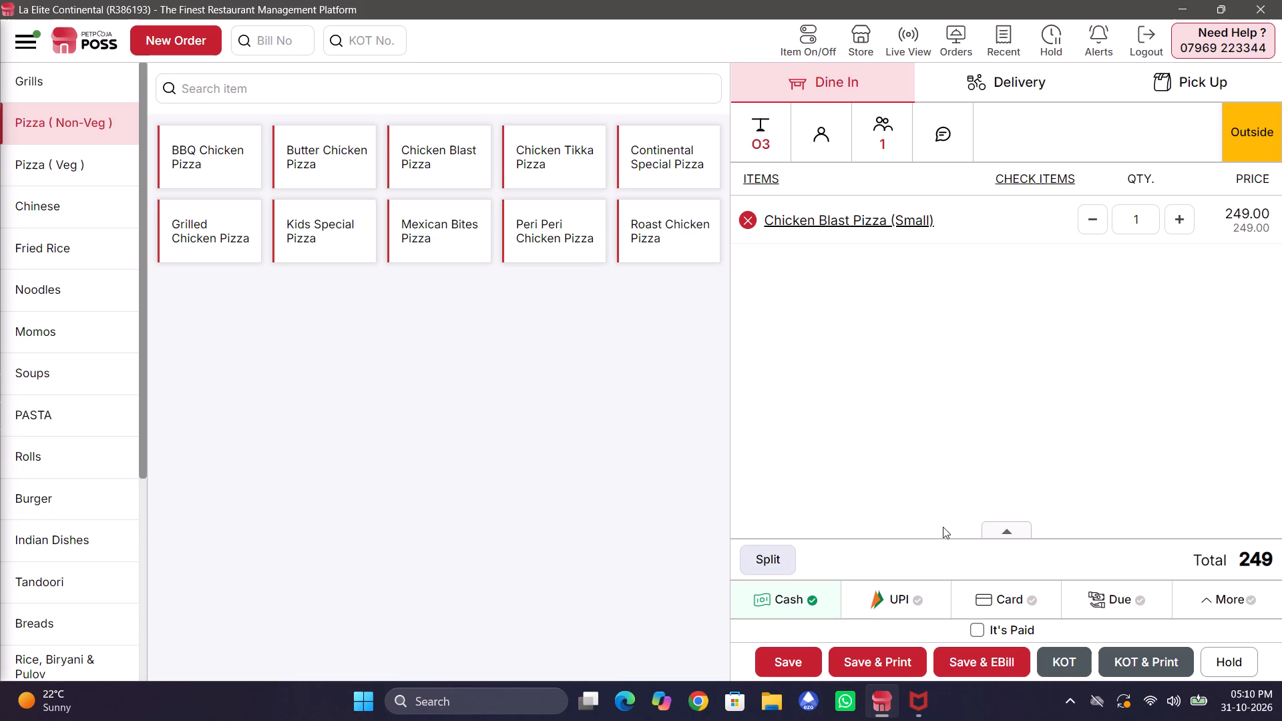
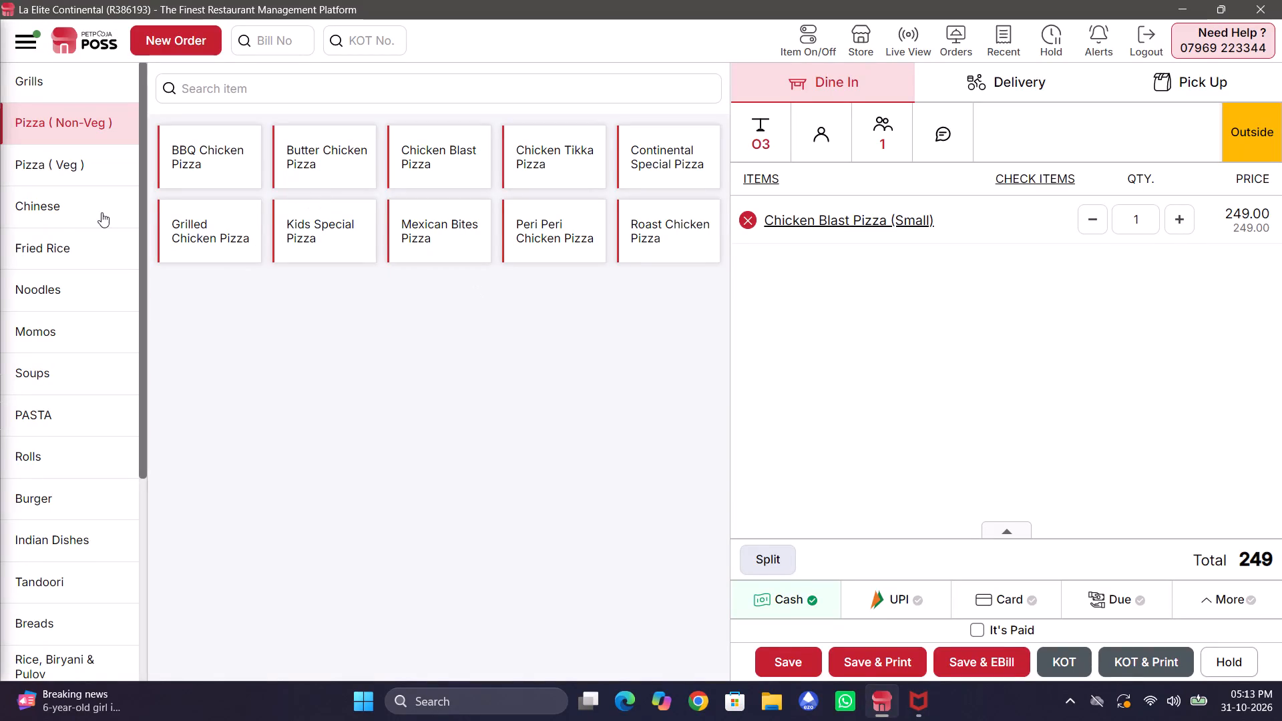
Add one Veg Schezwan Noodle and two Chicken Momo Steam (10 Pcs) to the O3 order.
left_click(46, 292)
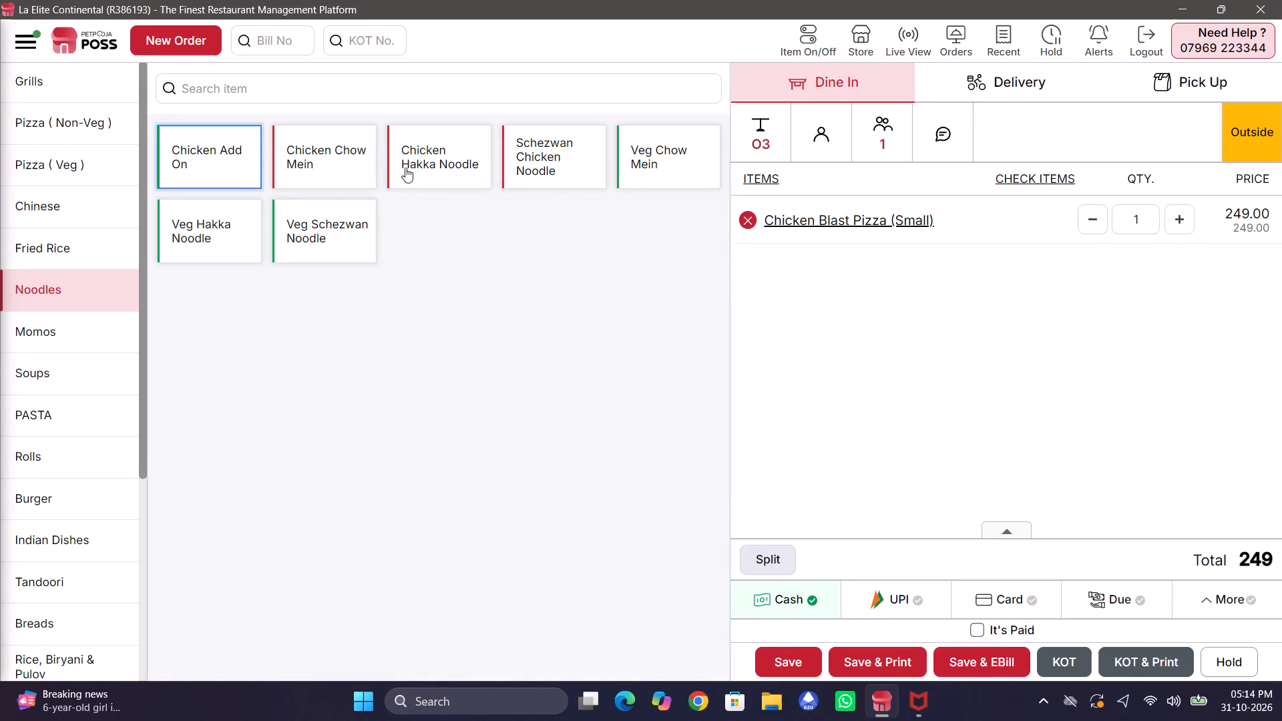
left_click(335, 248)
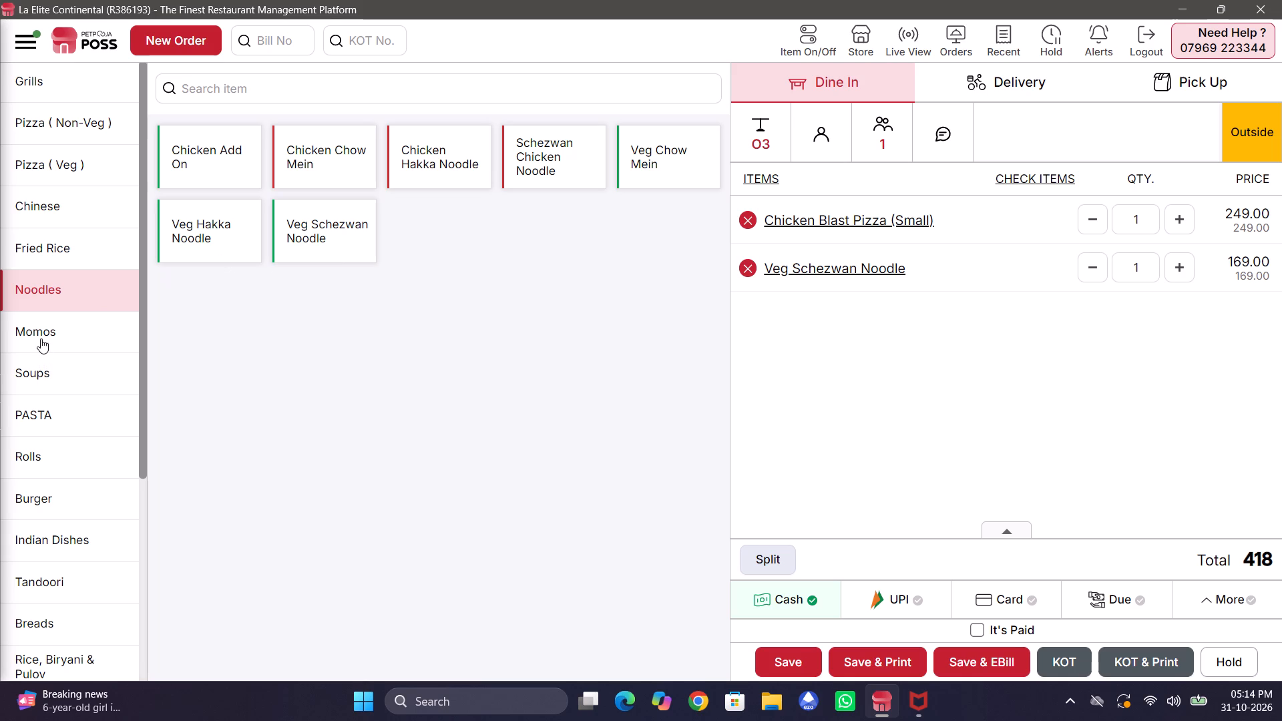
left_click(41, 335)
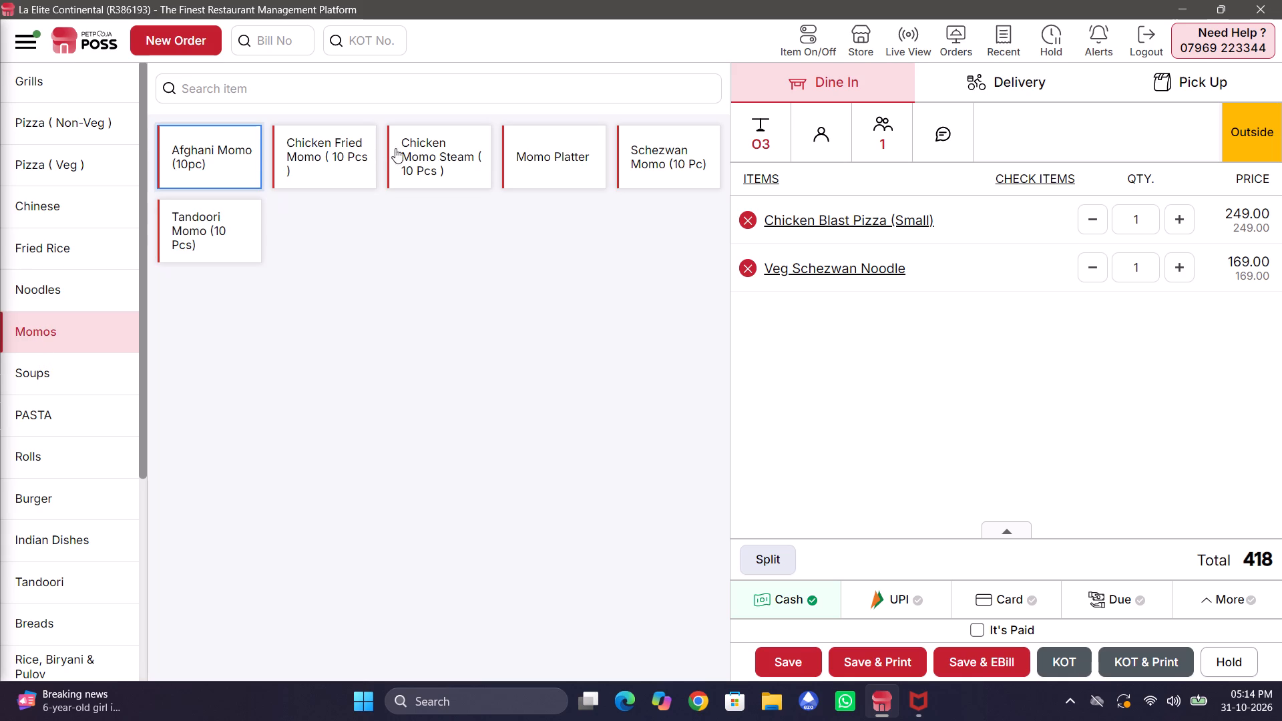
double_click(405, 154)
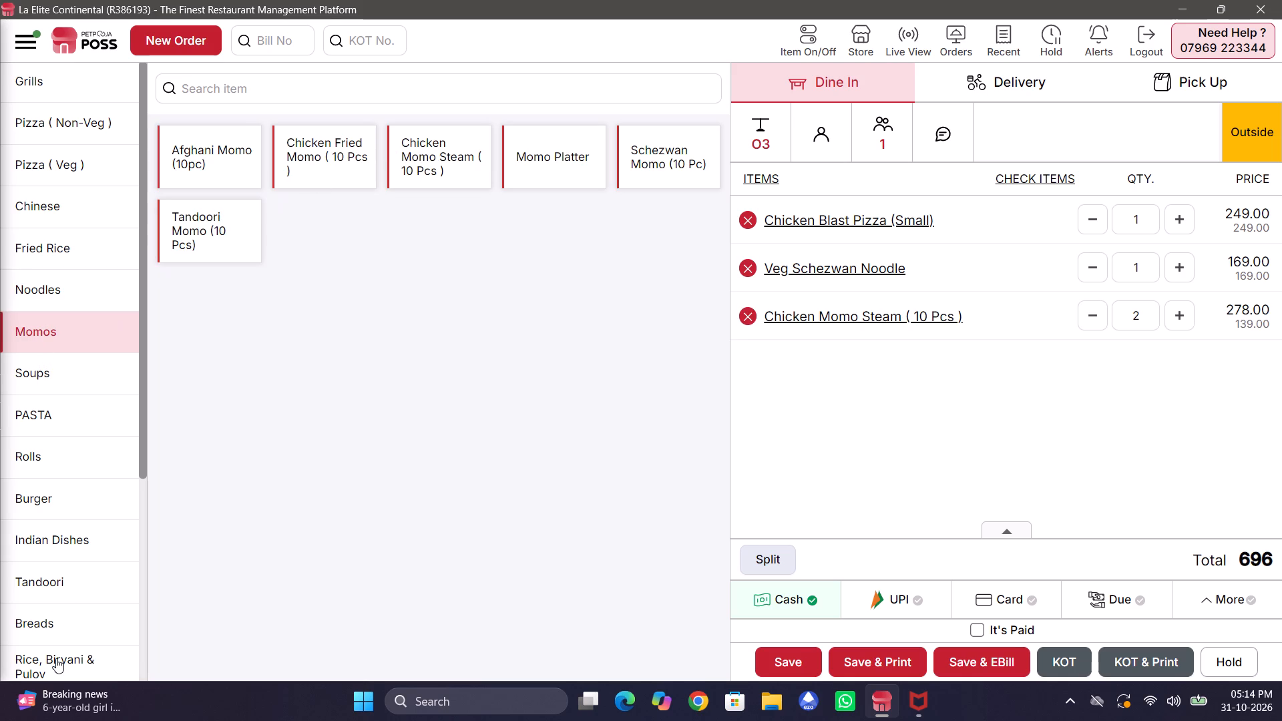
Add one half Kadai Chicken and two Butter Naan to the O3 order.
left_click(67, 583)
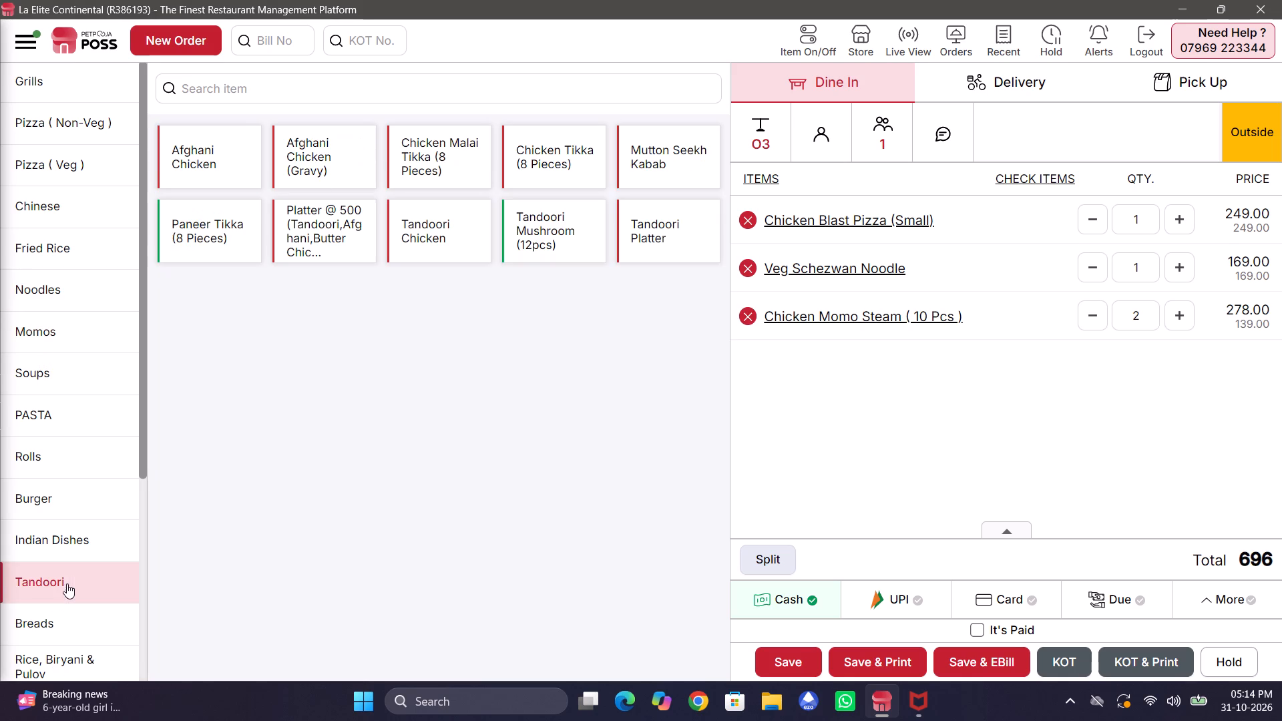
left_click(63, 539)
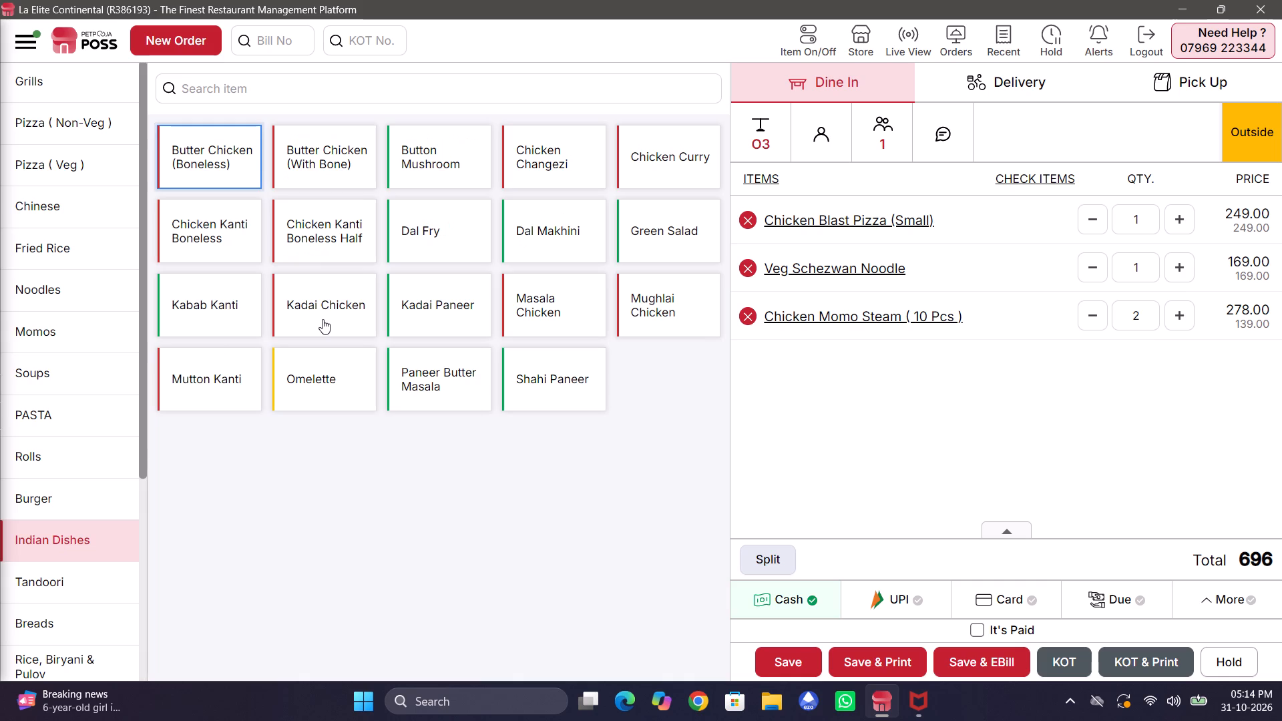
left_click(323, 319)
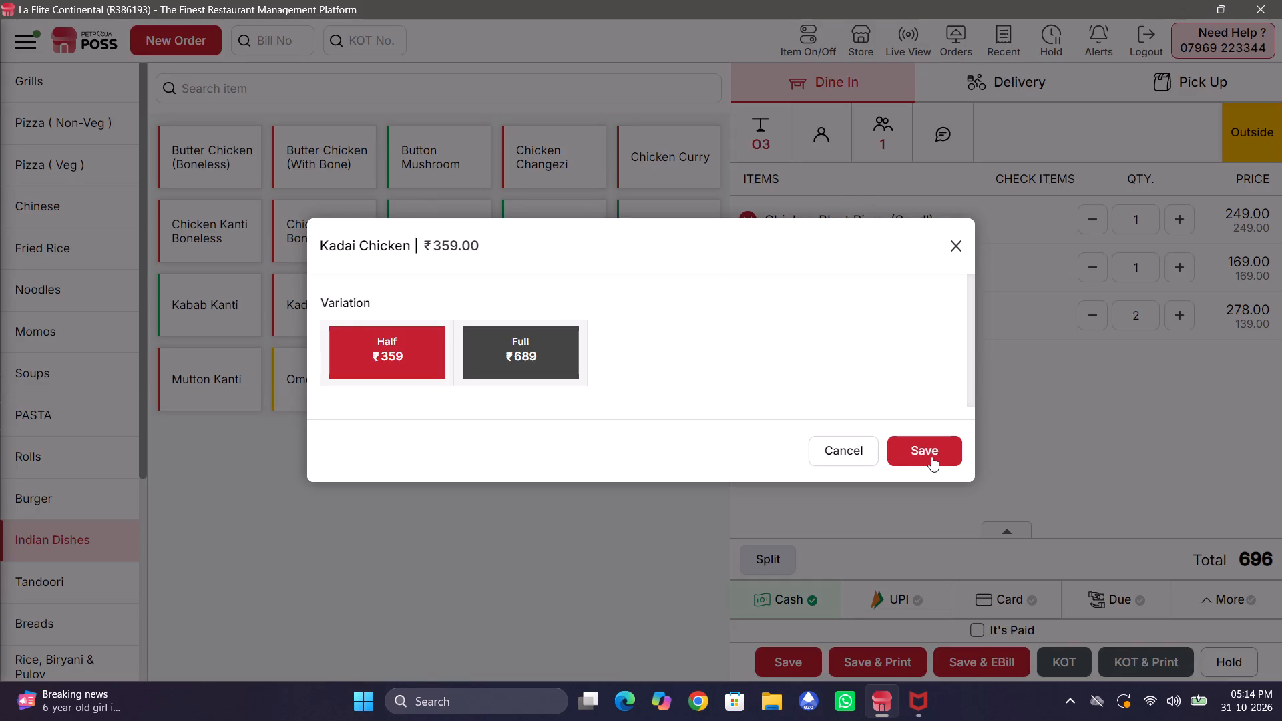
left_click(931, 457)
left_click(76, 613)
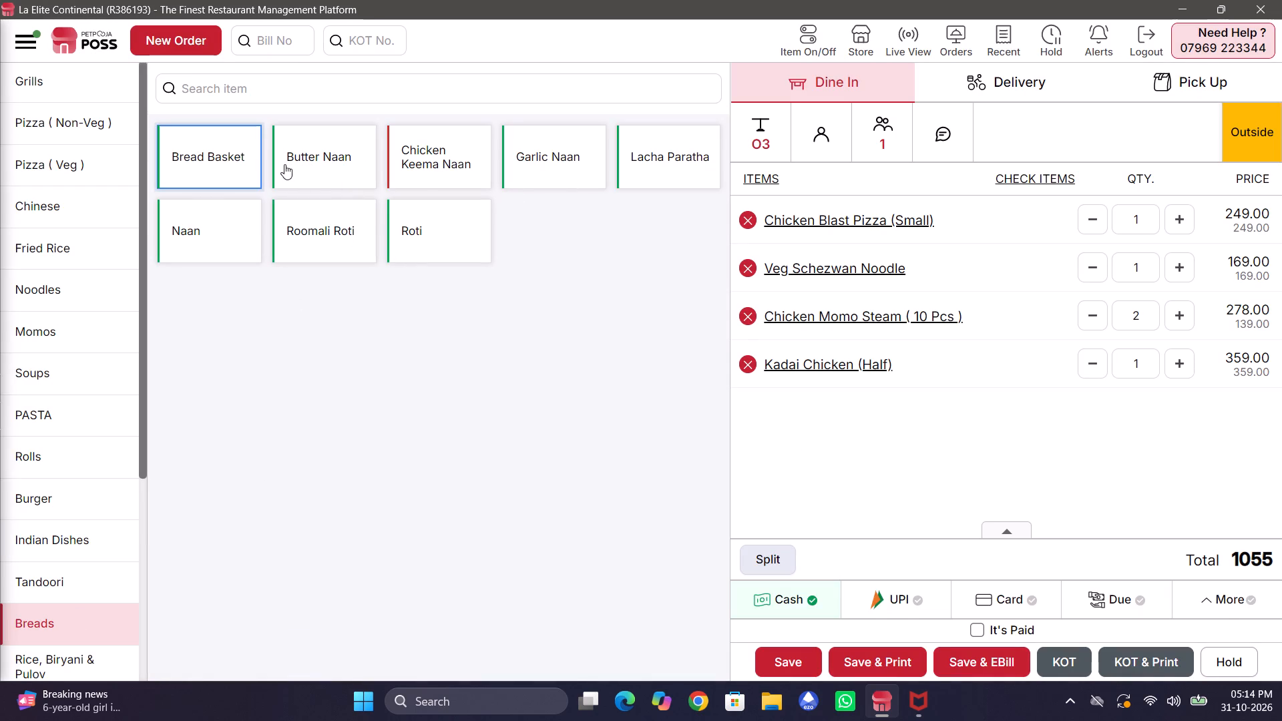
double_click(284, 164)
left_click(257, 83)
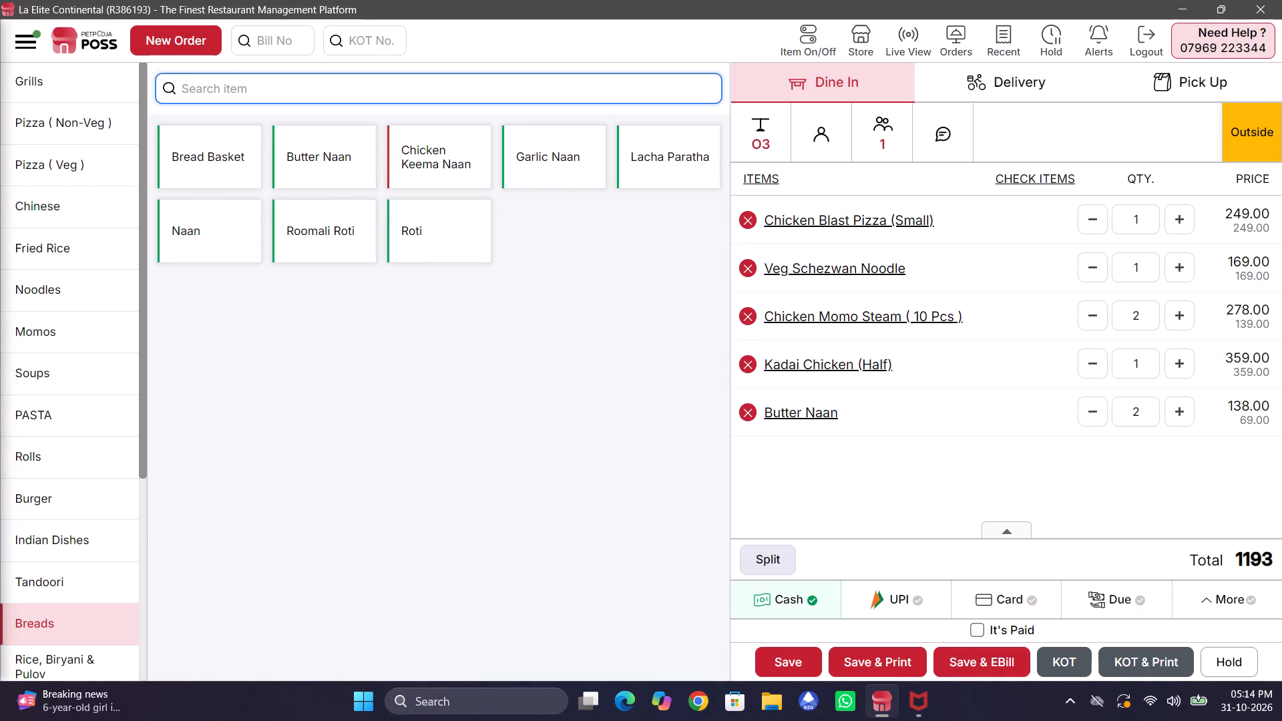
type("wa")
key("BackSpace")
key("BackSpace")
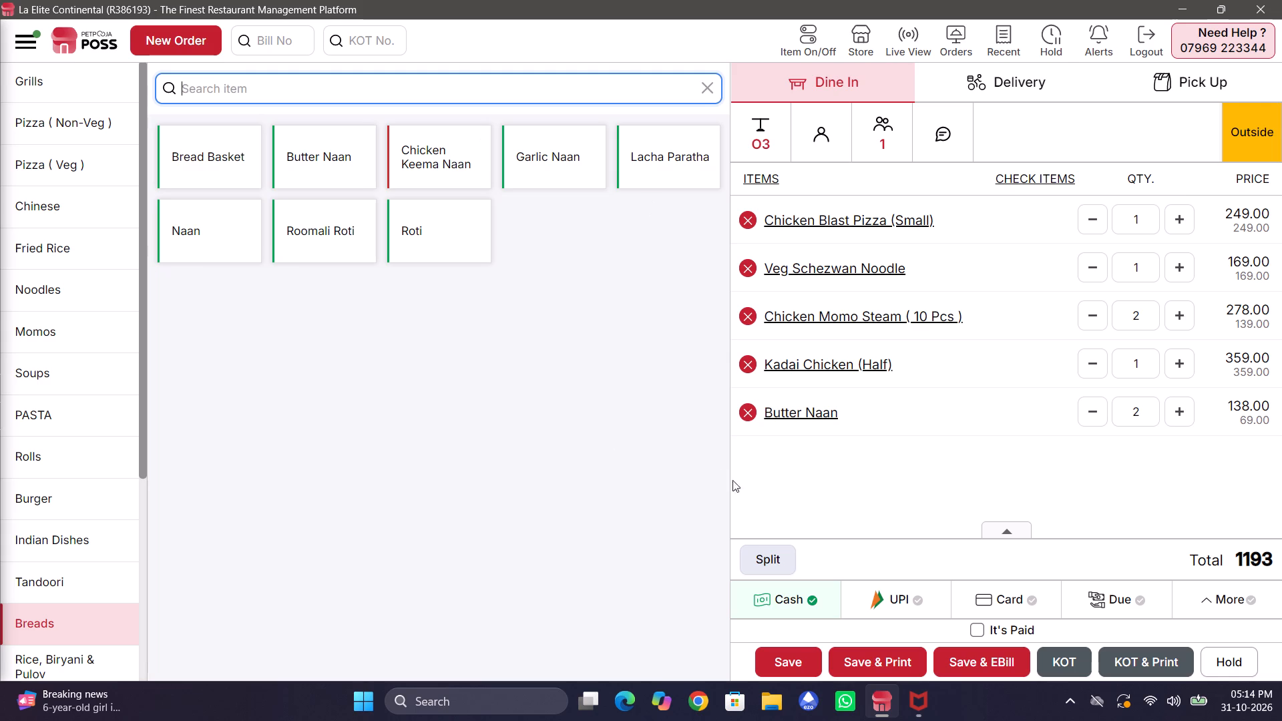
Issue and print the KOT for the table O3 order.
left_click(1138, 670)
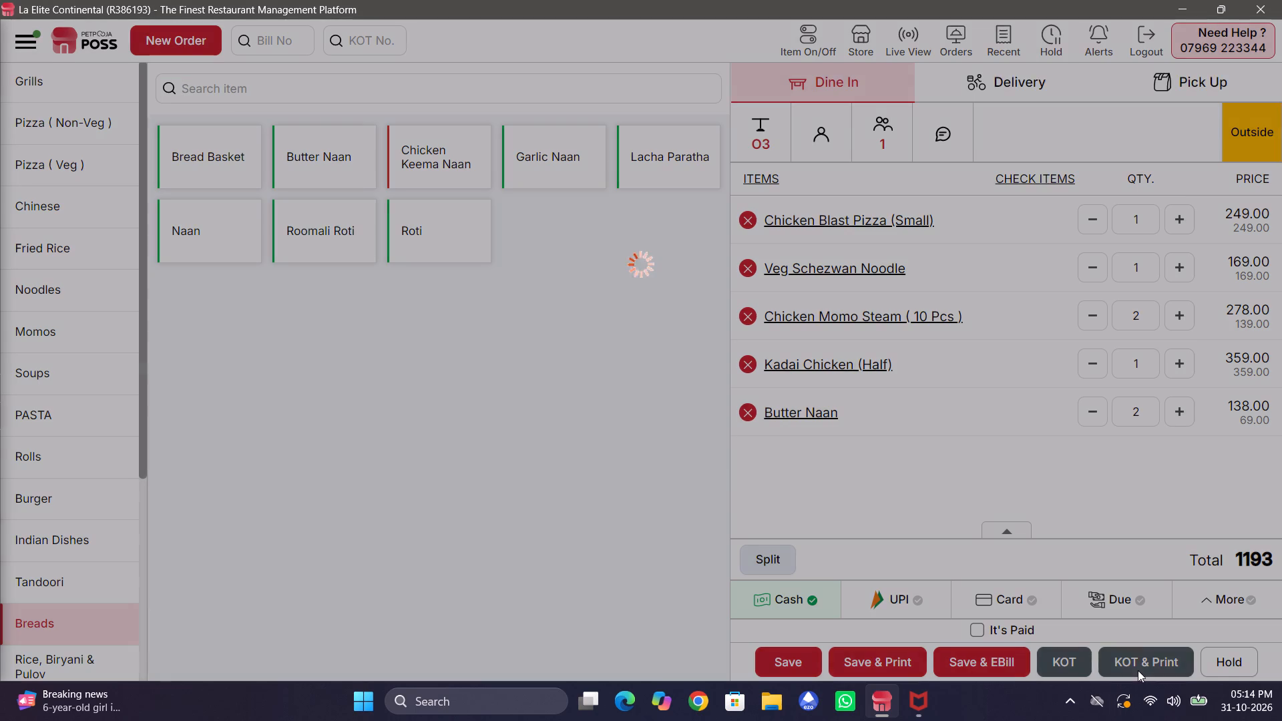
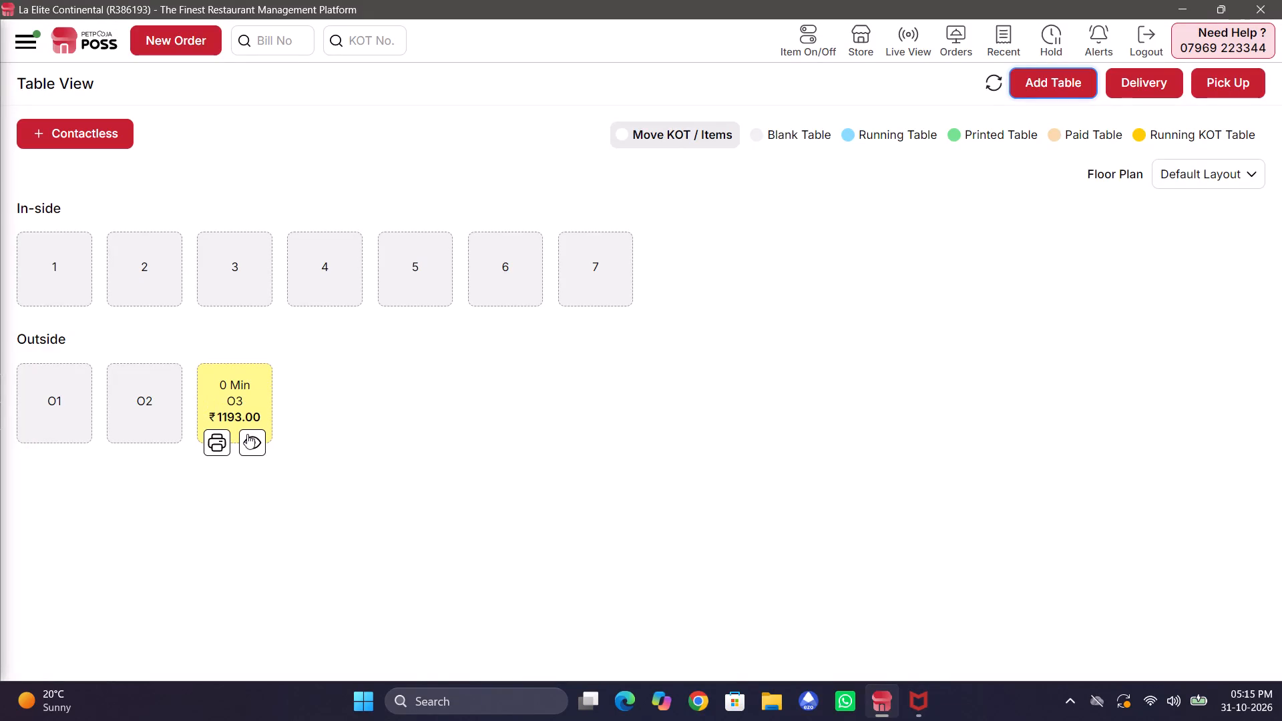
Reopen the running order of Outside table O3 and add one Cold Drink 50 from Beverages.
left_click(247, 434)
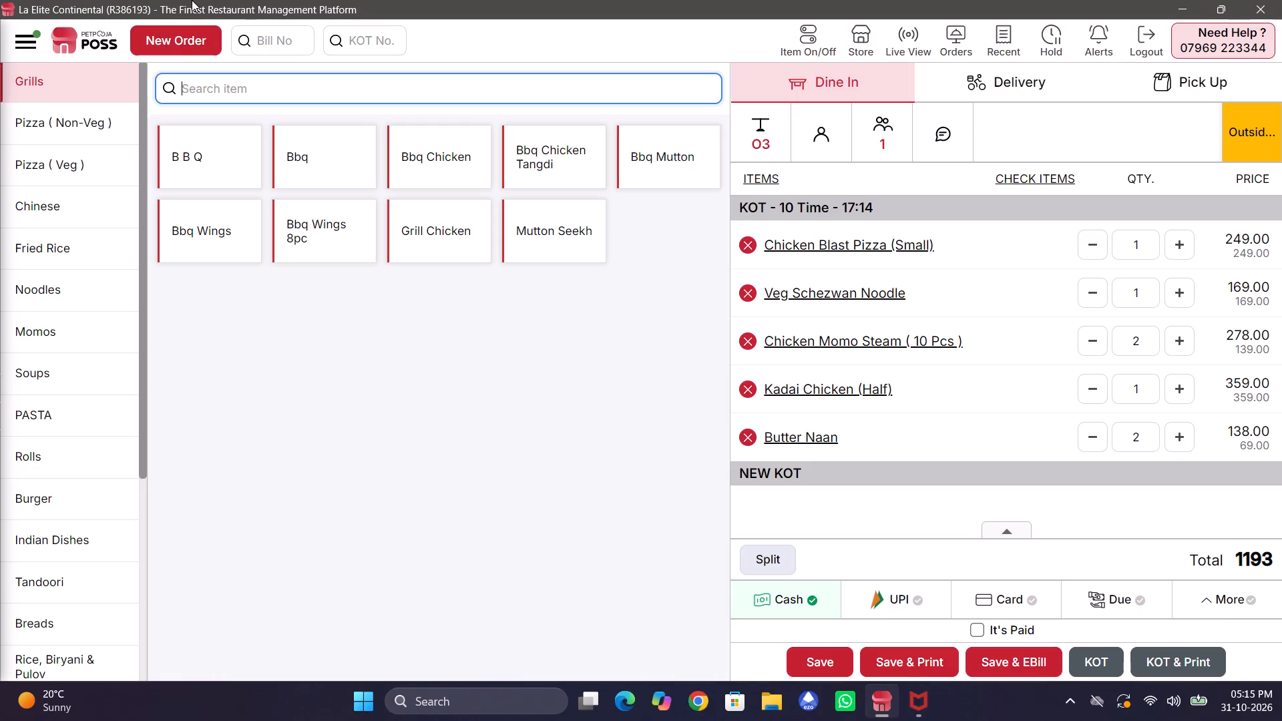
left_click(188, 90)
type("50")
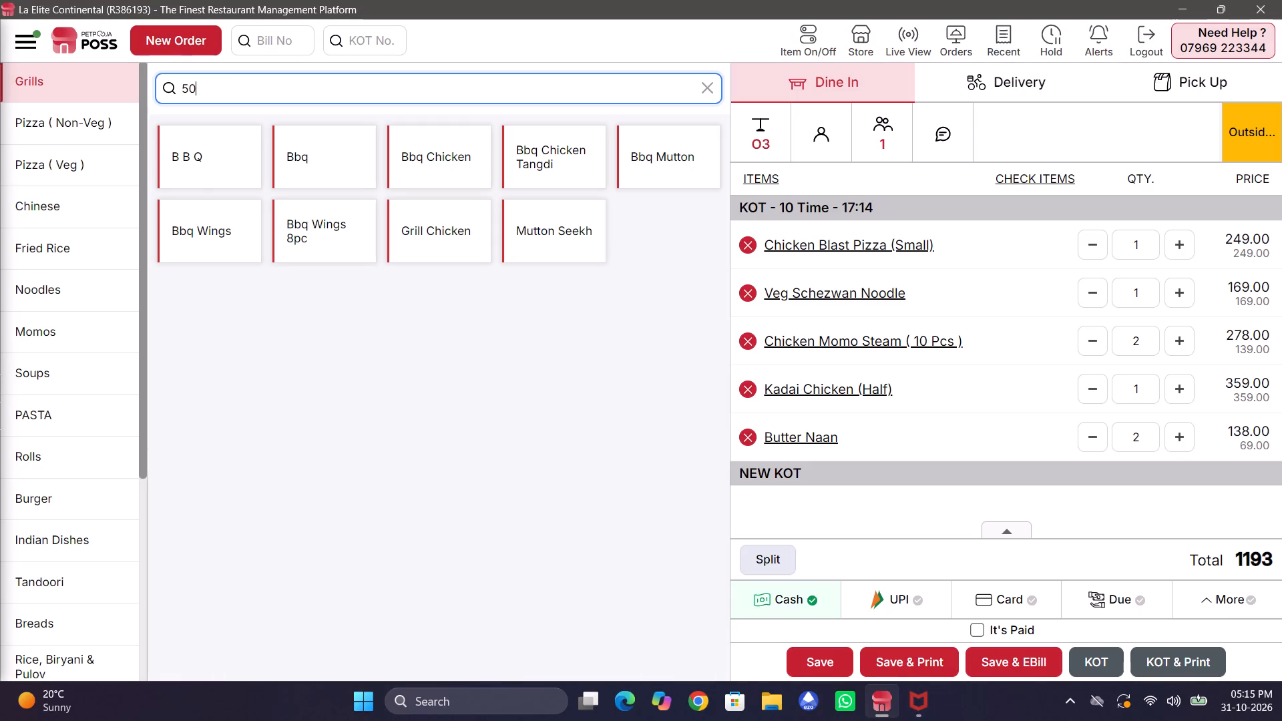
key("Return")
left_click(85, 140)
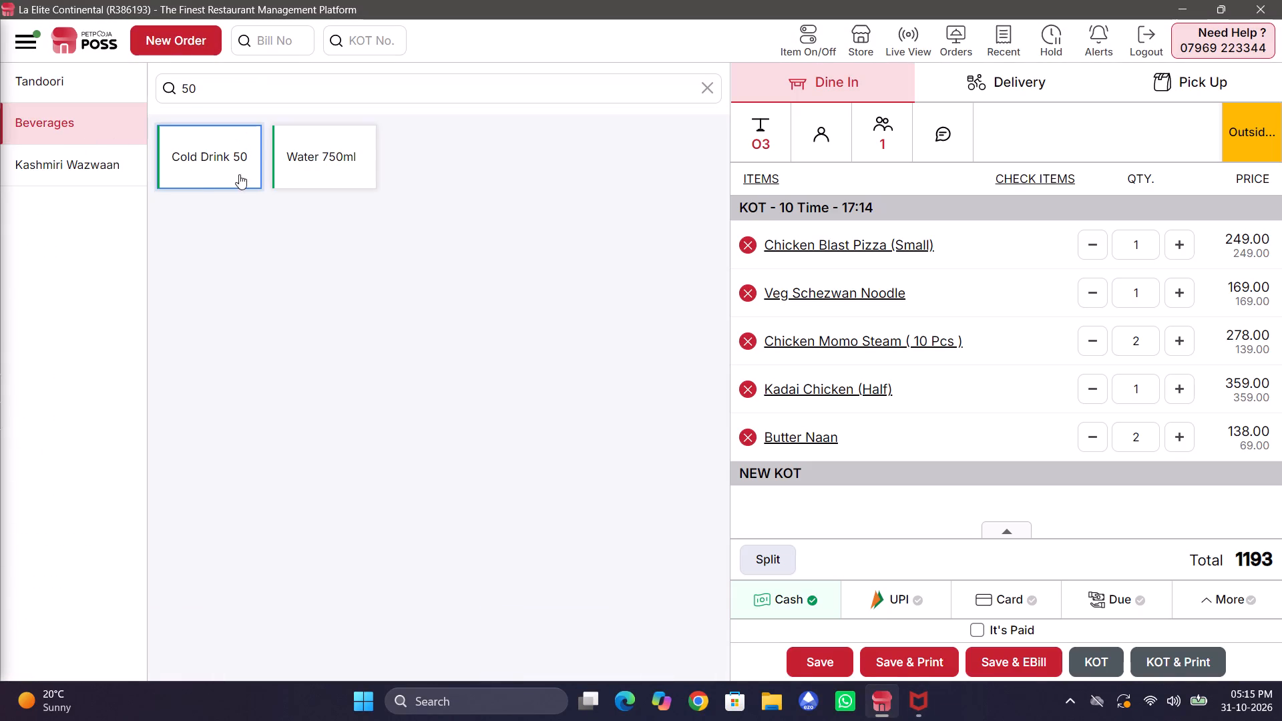
left_click(206, 175)
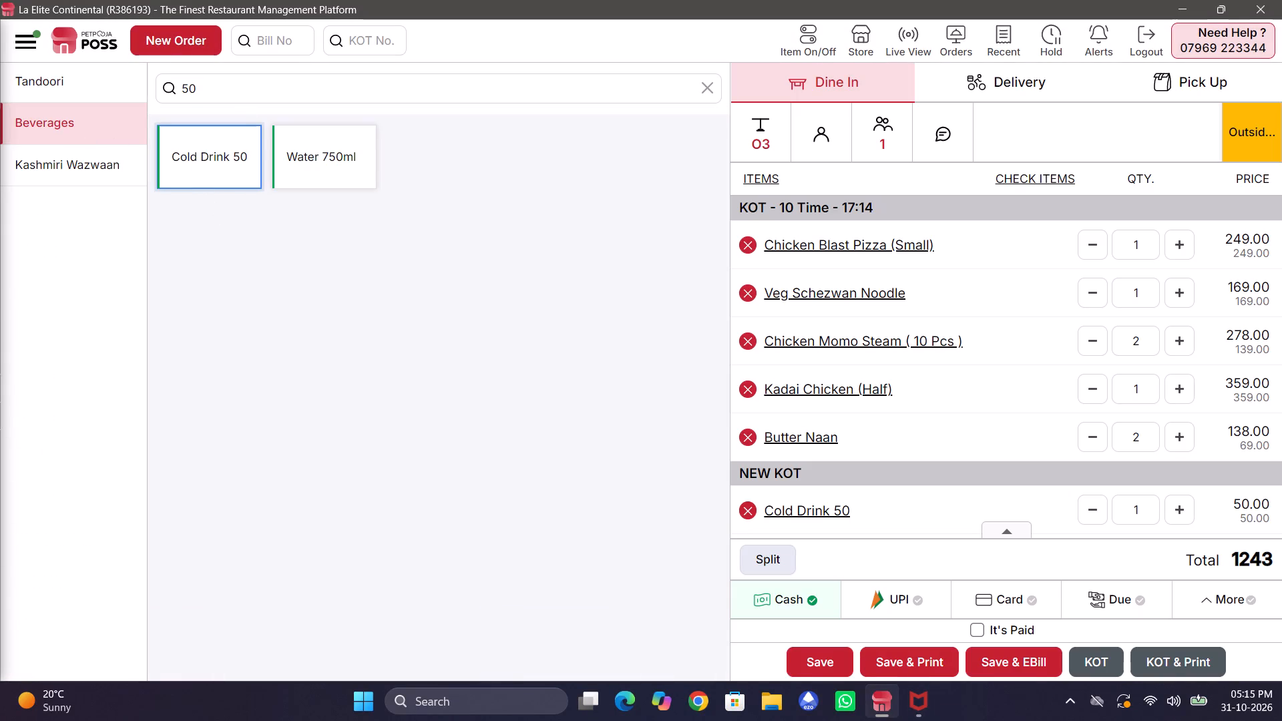
Search the items for water and add one plain Water from Beverages to the O3 order.
left_click(271, 87)
key("BackSpace")
key("BackSpace")
key("BackSpace")
type("water")
key("Return")
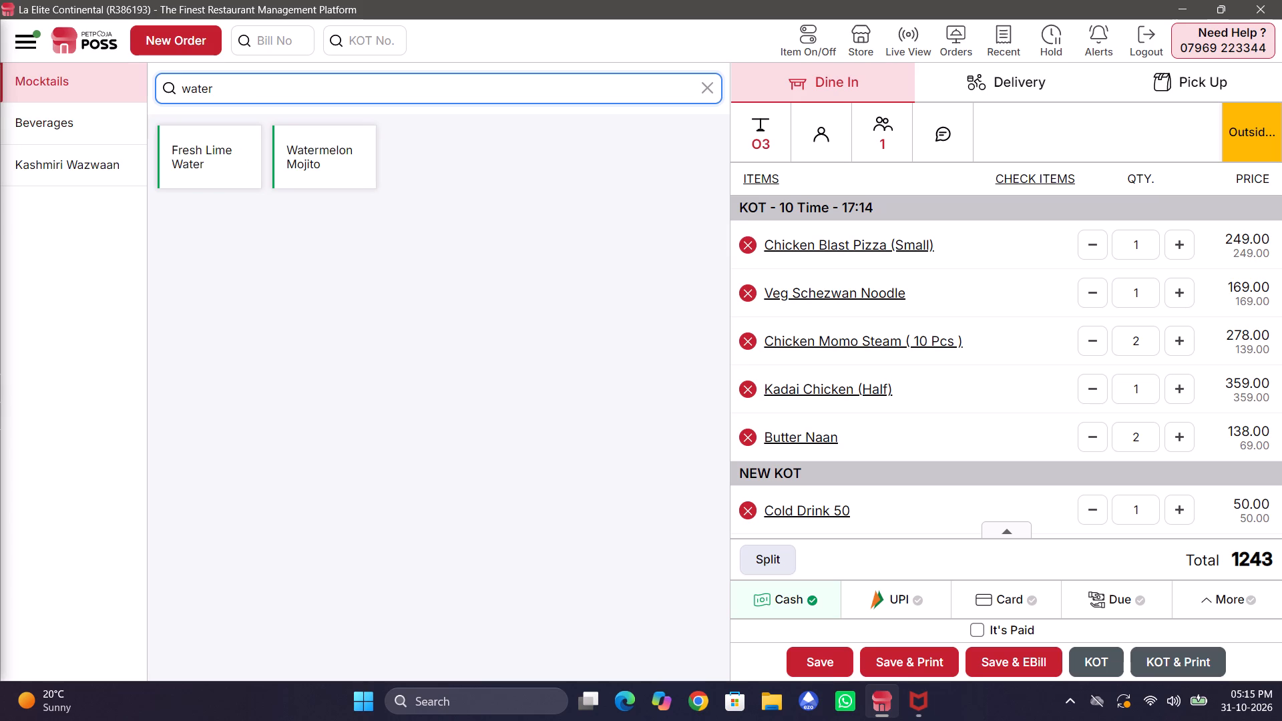
left_click(45, 115)
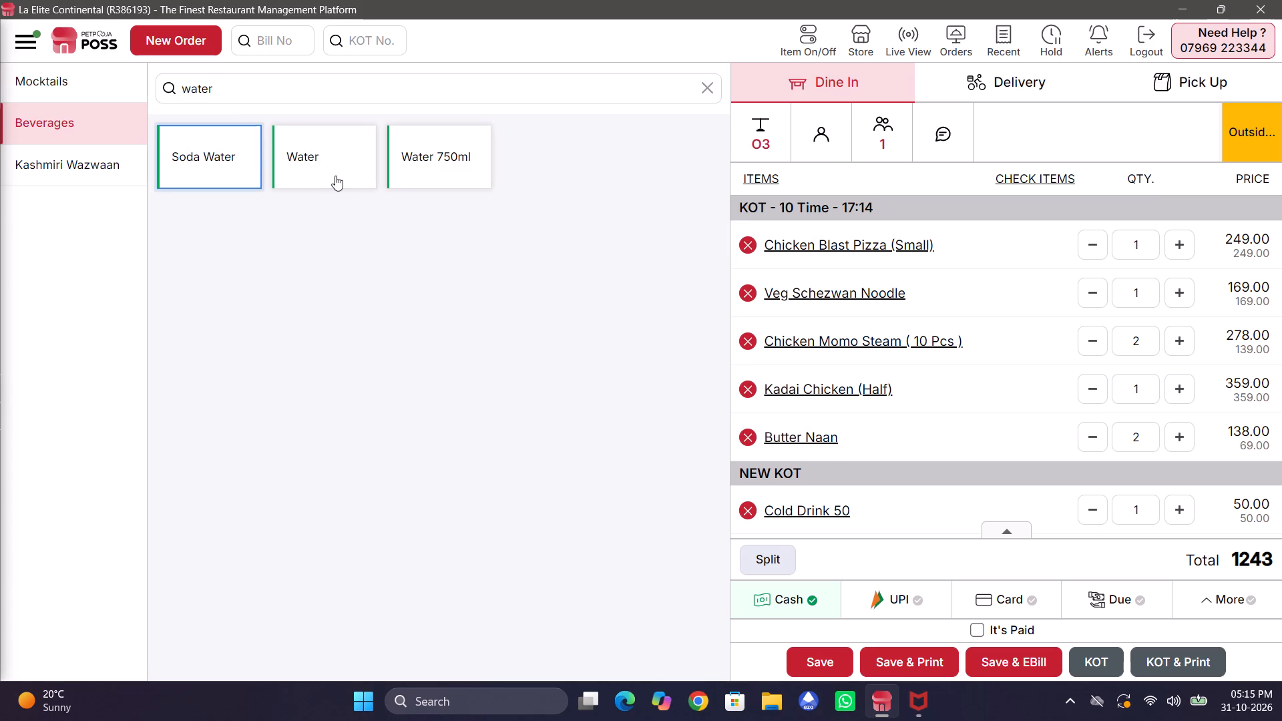
left_click(335, 176)
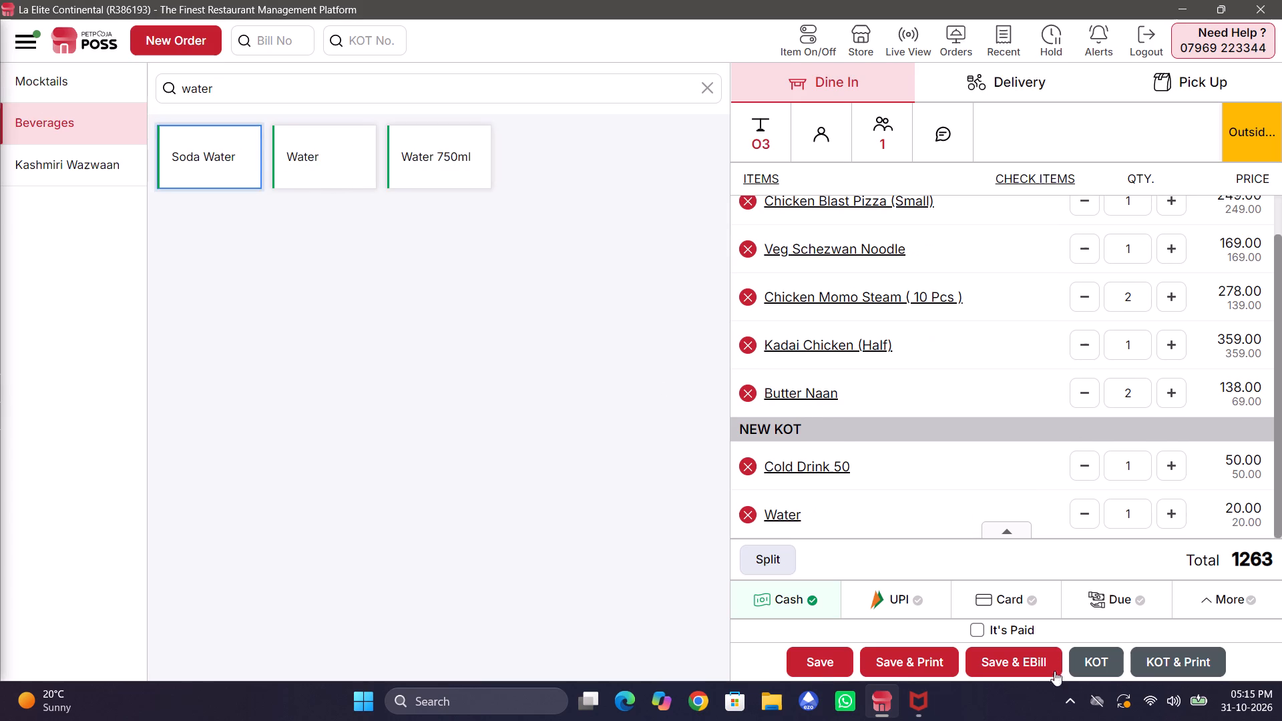
Issue the new KOT for table O3's added drinks without printing it.
left_click(1084, 664)
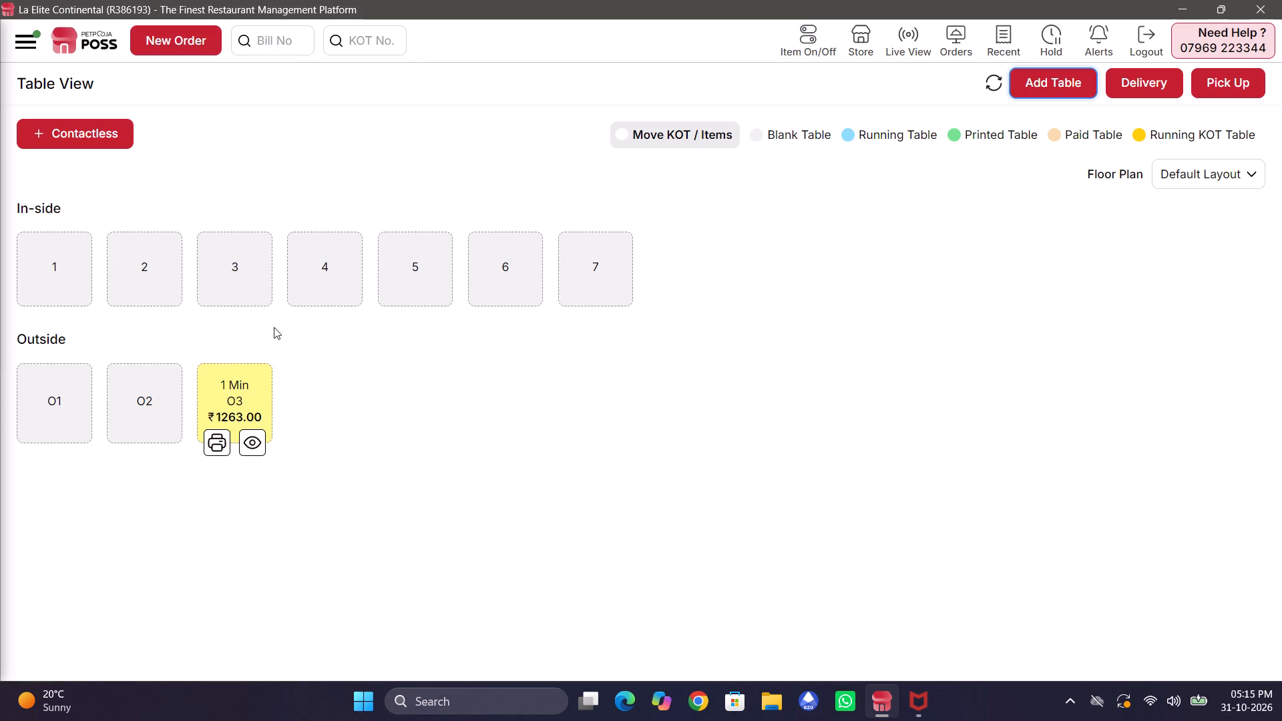
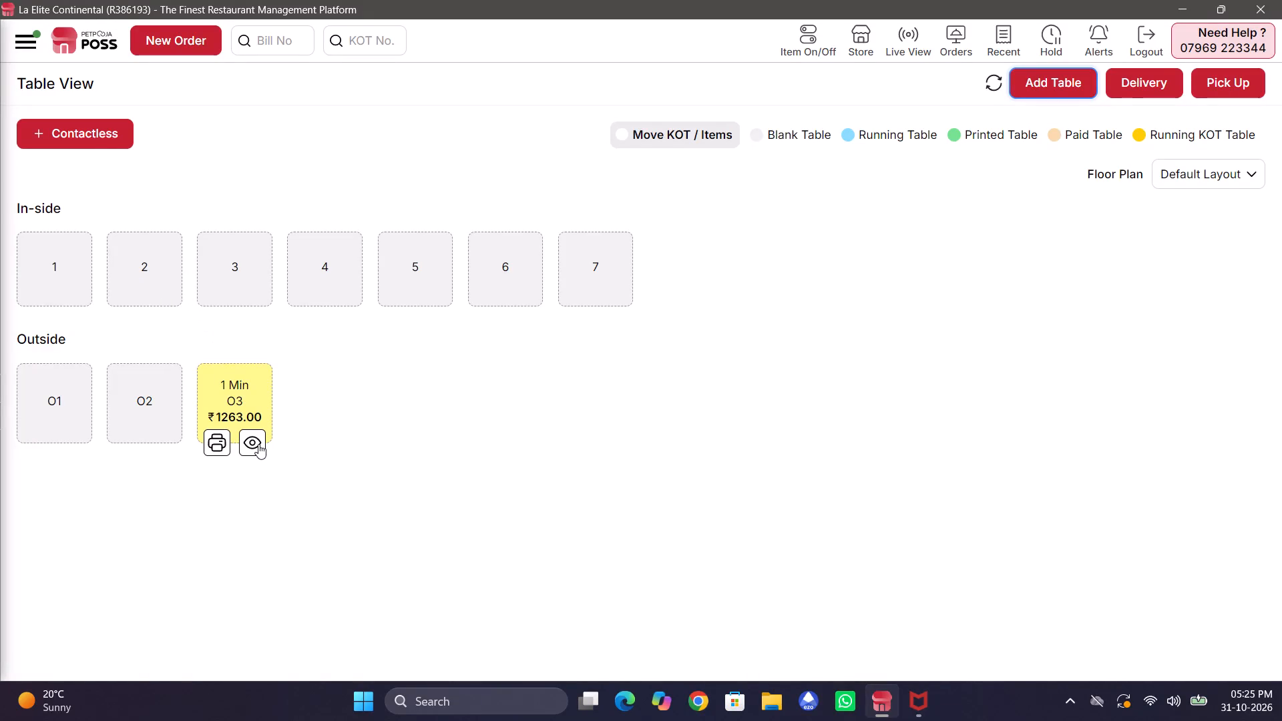
Reopen the running order of Outside table O3, raise Cold Drink 50 to quantity 2, and update the KOT without printing.
left_click(258, 444)
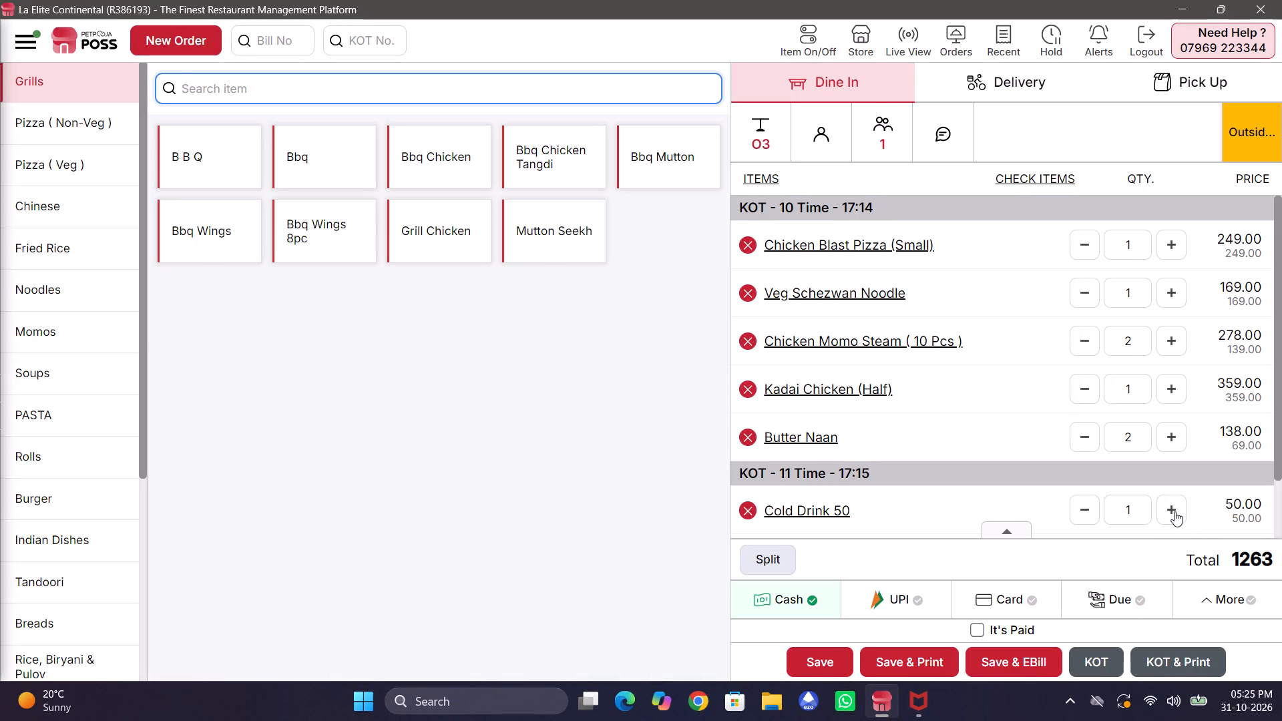
left_click(1174, 511)
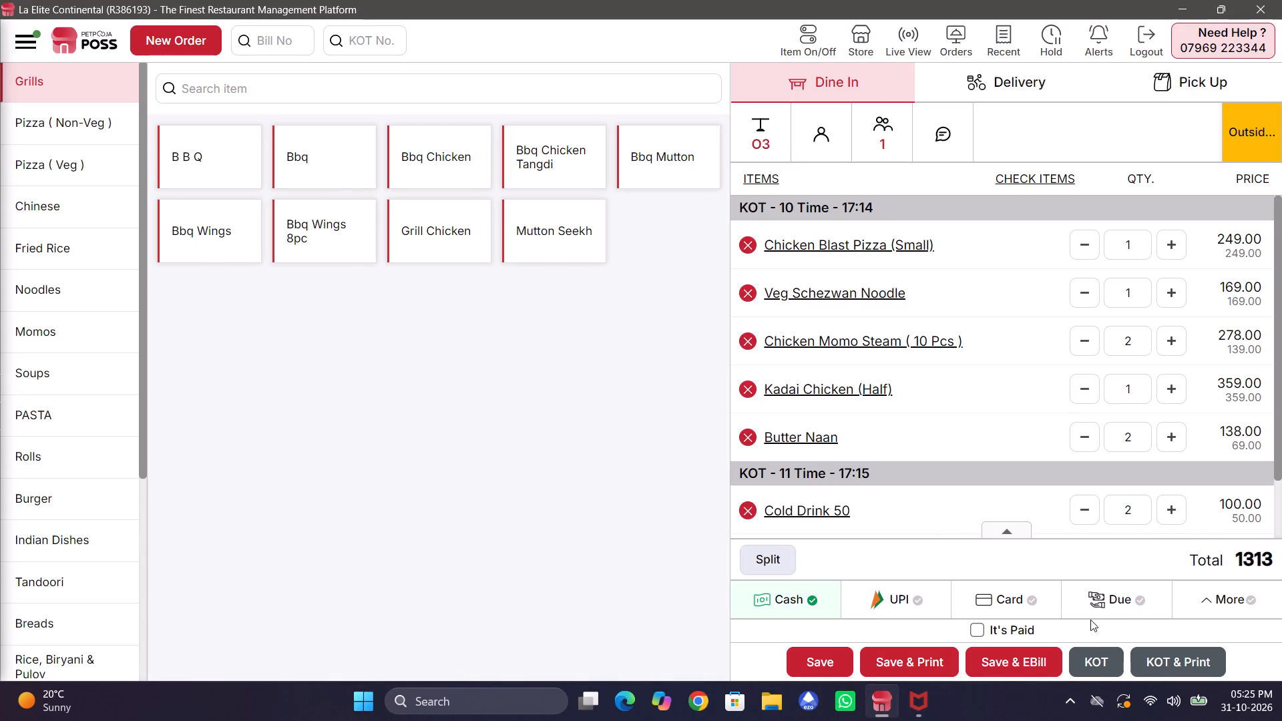
left_click(1098, 669)
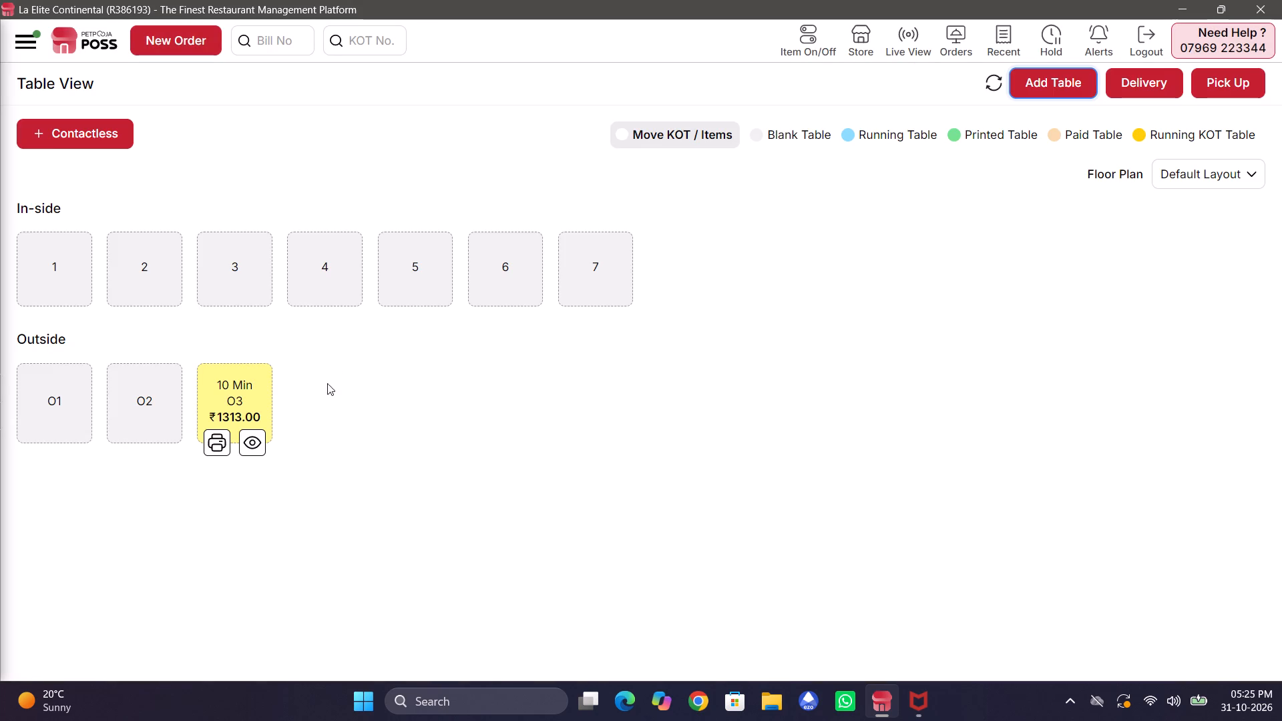
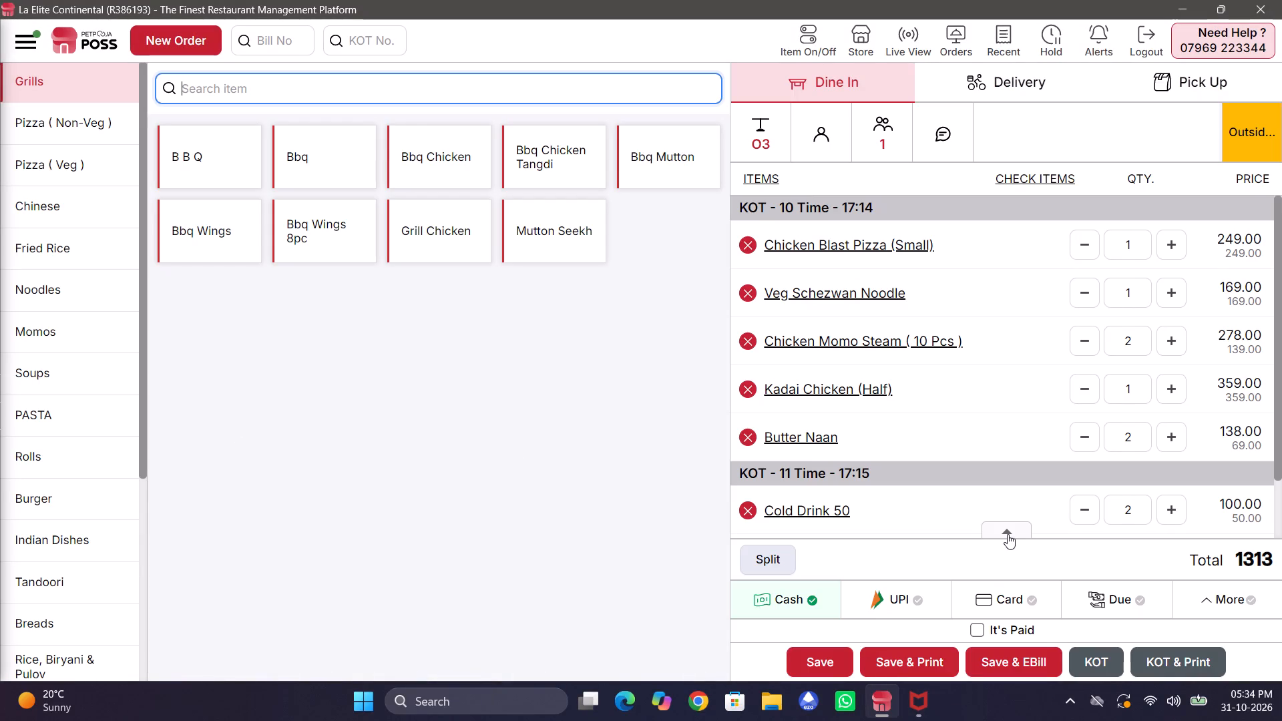
Add a container charge of 50 to the running order of Outside table O3.
left_click(1008, 534)
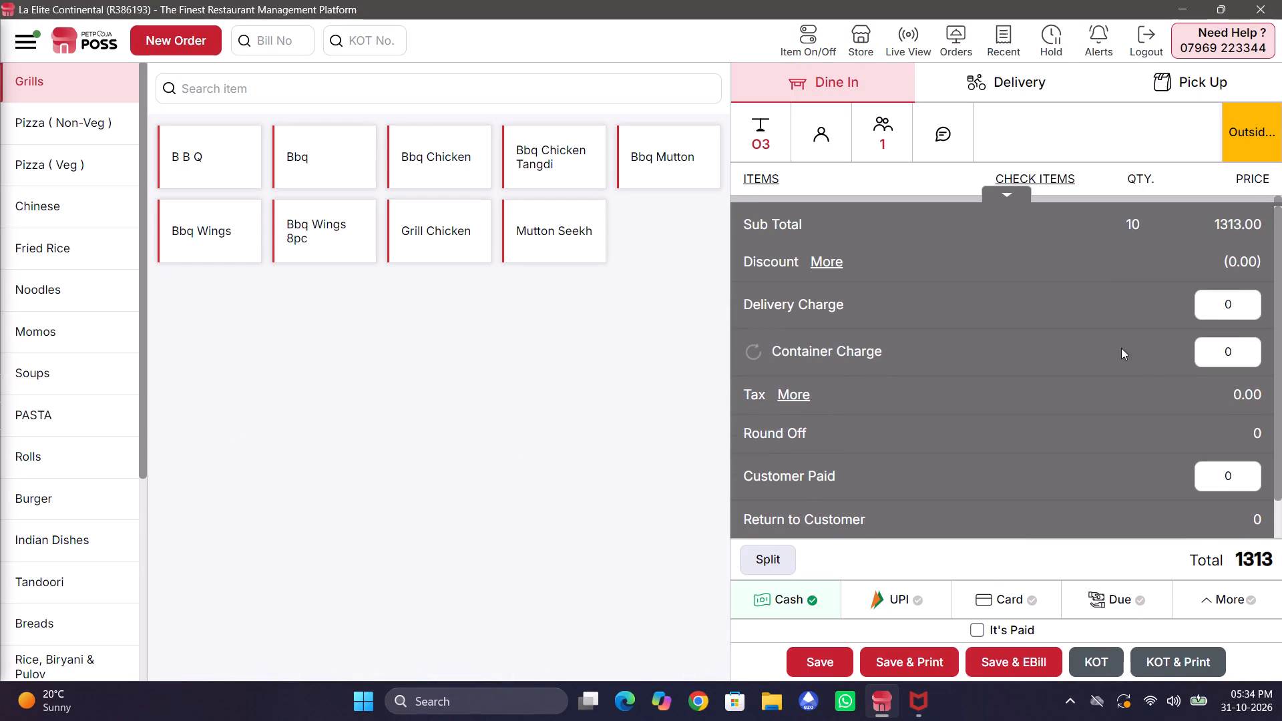
left_click(1216, 351)
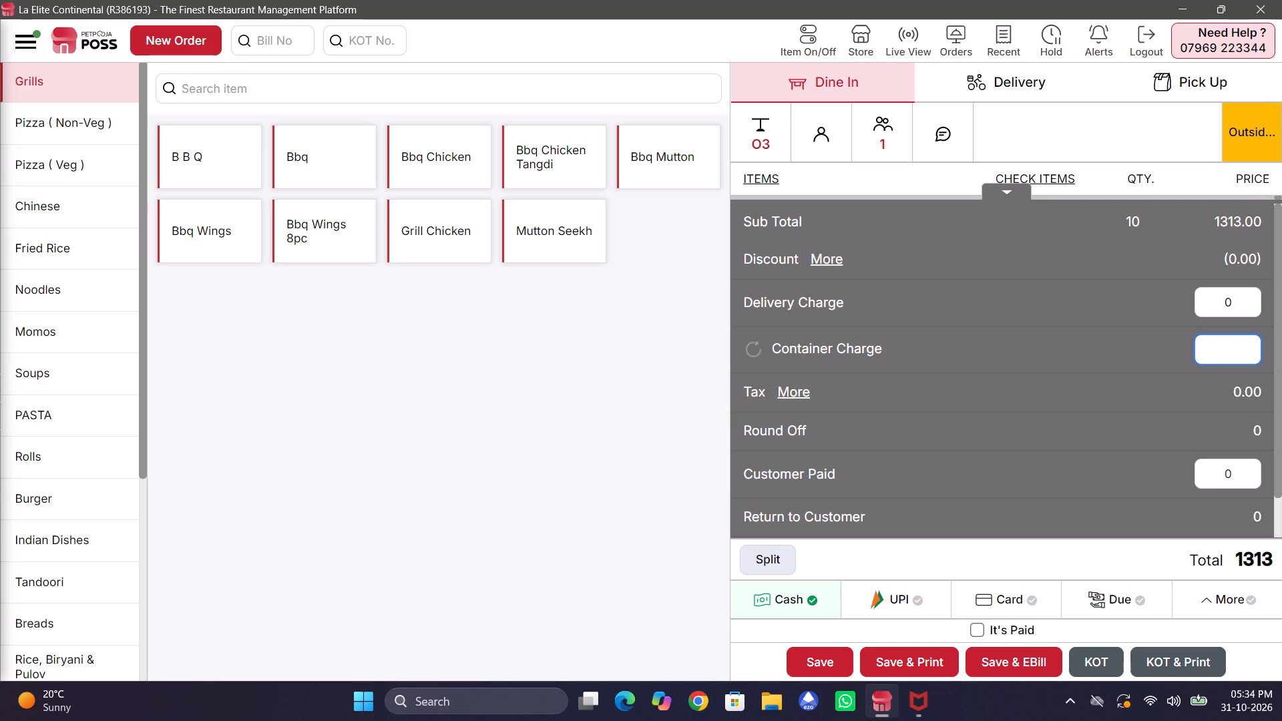
type("50")
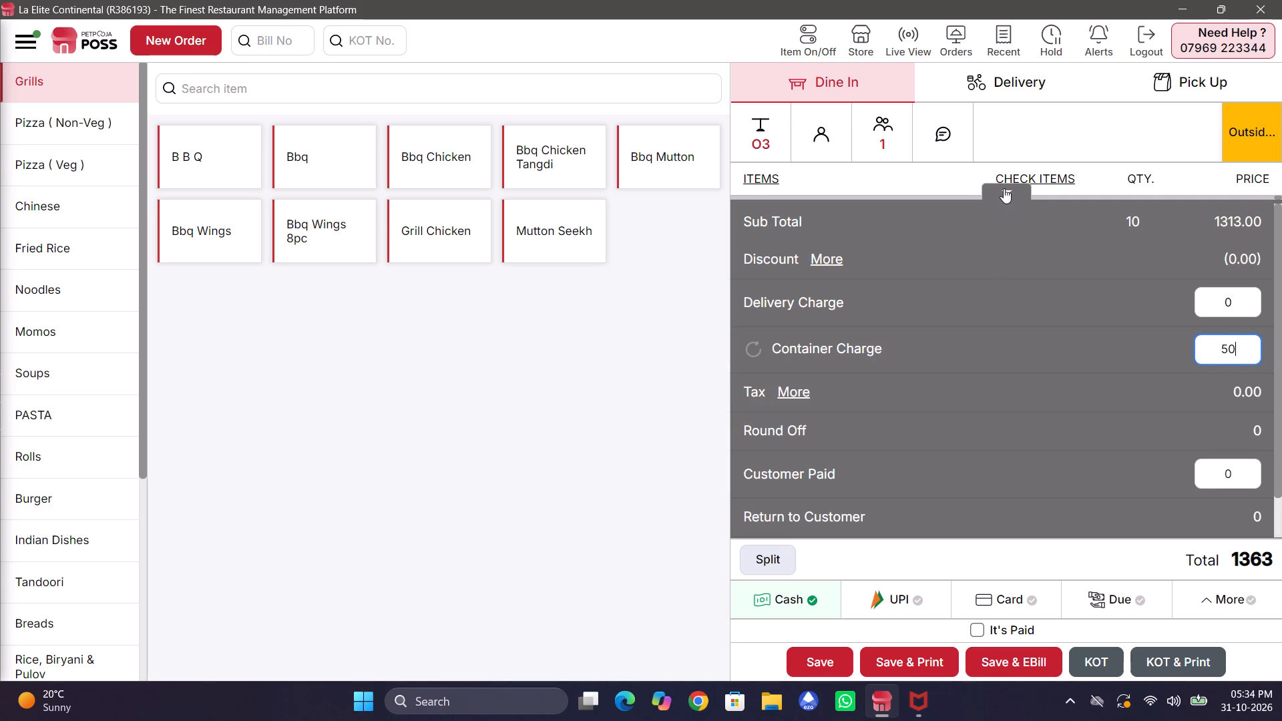
left_click(1004, 188)
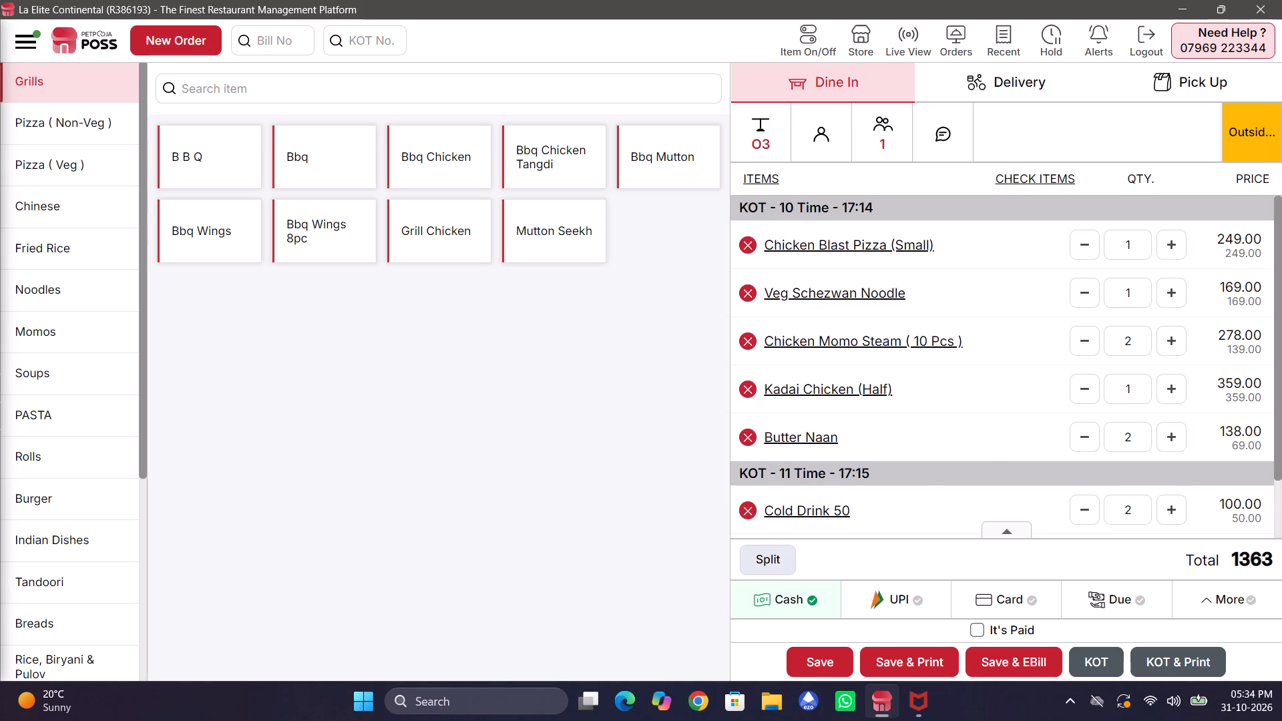
Raise Cold Drink 50 to quantity 4 and increase the Water quantity by one on the O3 order.
double_click(1176, 511)
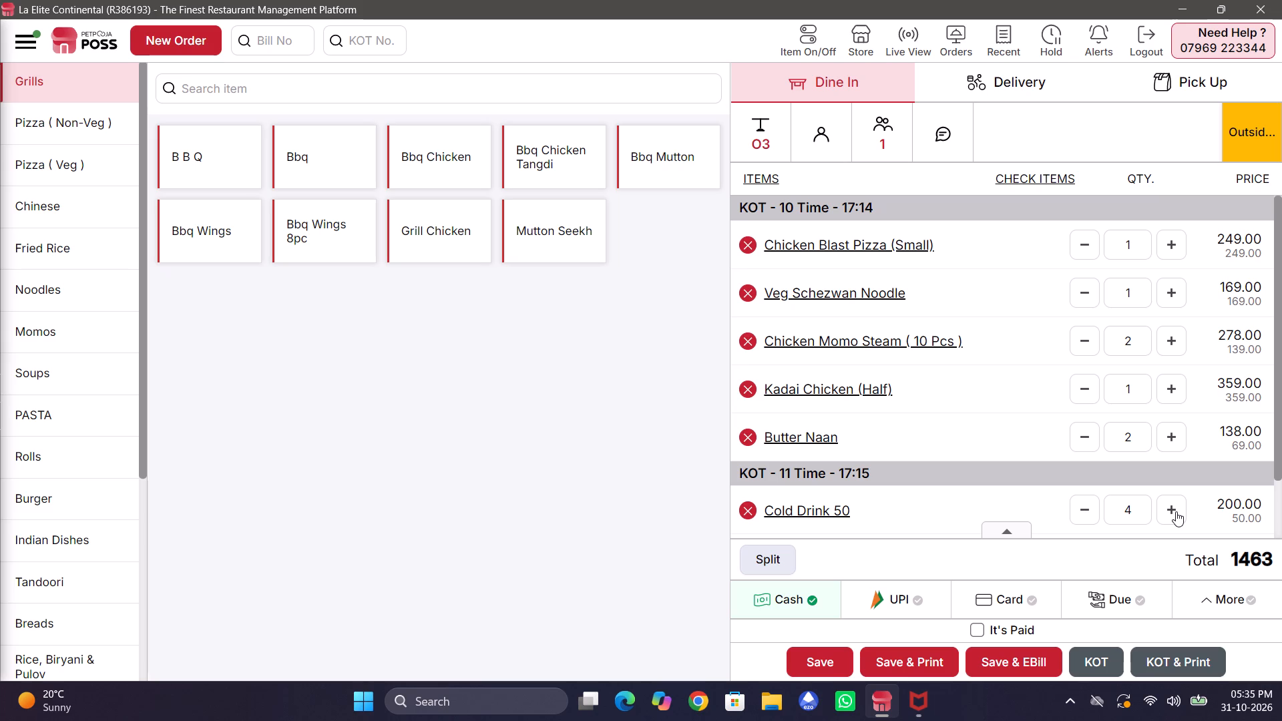
scroll(1176, 511, "down", 5)
left_click(1176, 495)
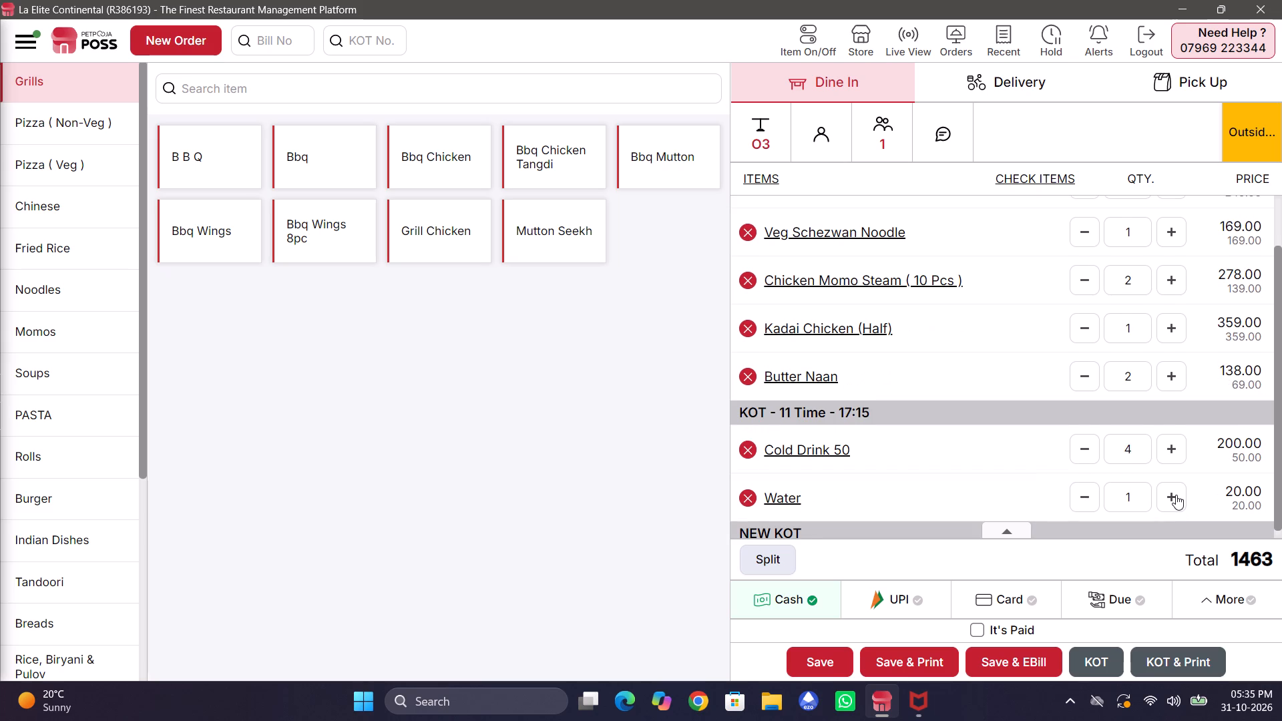
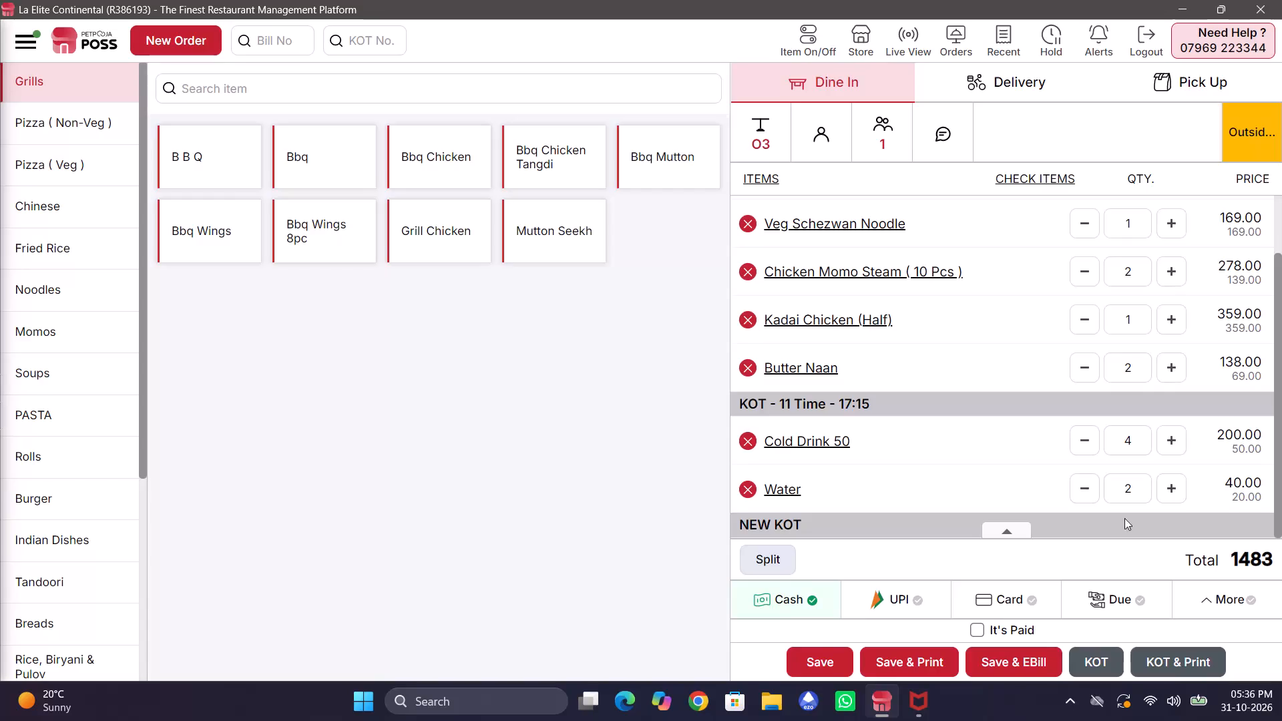
Save the updated order of Outside table O3 and issue it as an e-bill.
left_click(1025, 663)
Settle the bill of Outside table O3 with Cash as the payment type.
left_click(234, 437)
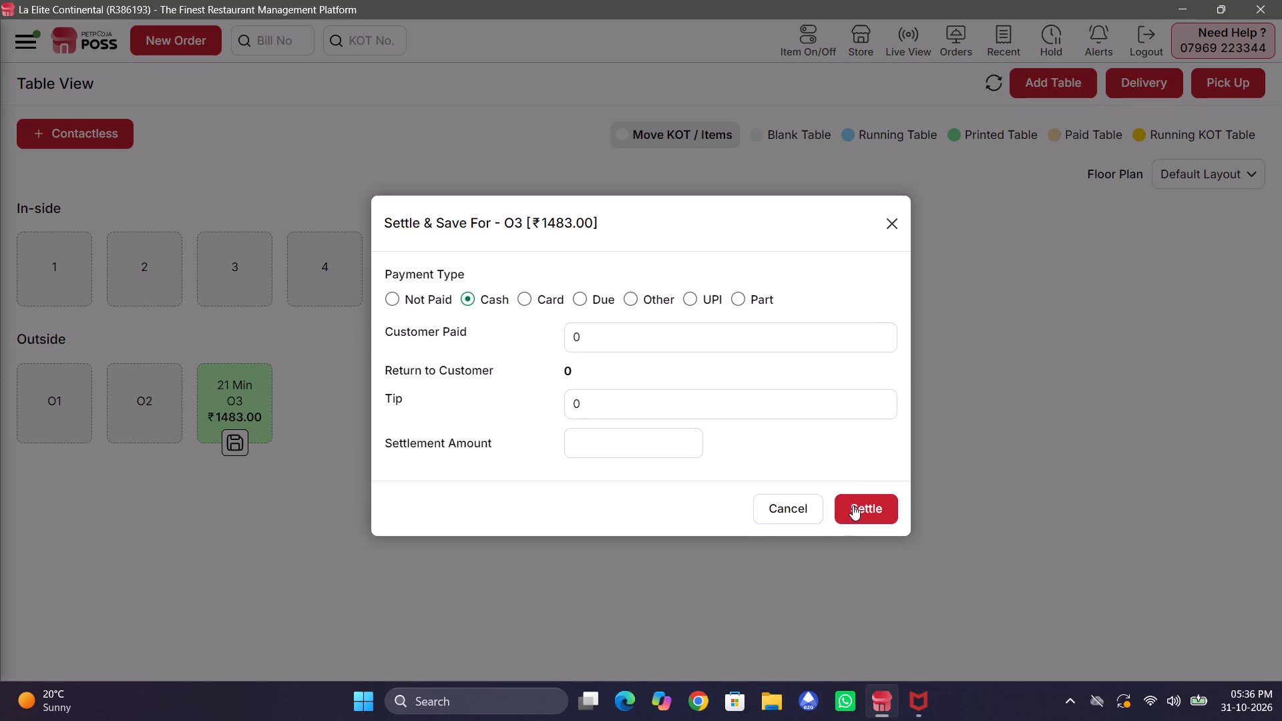
left_click(853, 500)
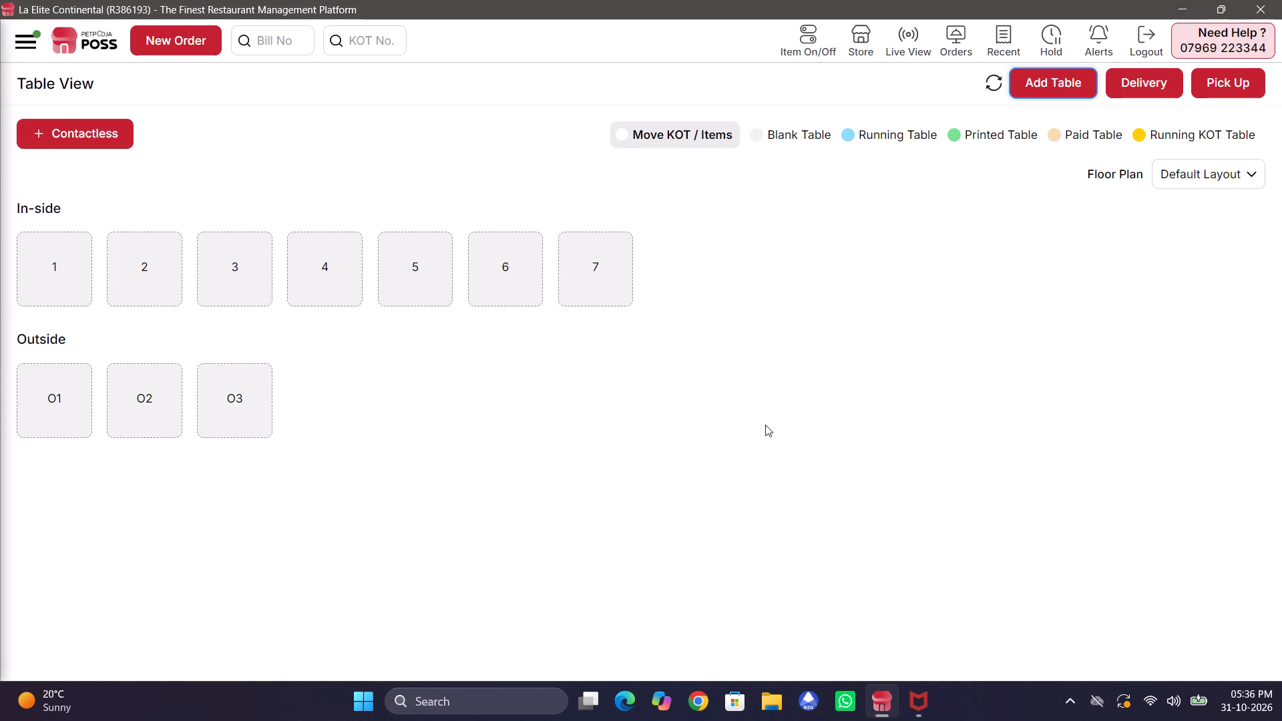
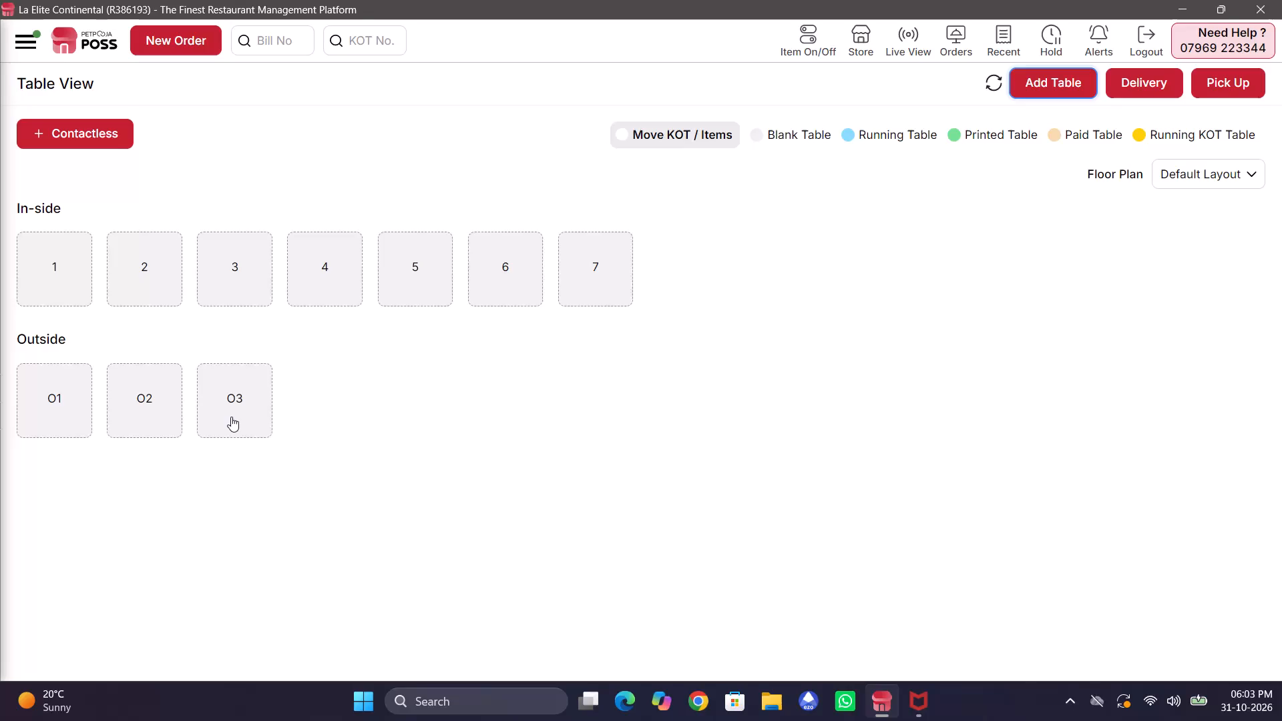
Start a dine-in order for Outside table O3 with one Medium Chicken Blast Pizza from the non-veg pizzas, without add-ons.
left_click(231, 417)
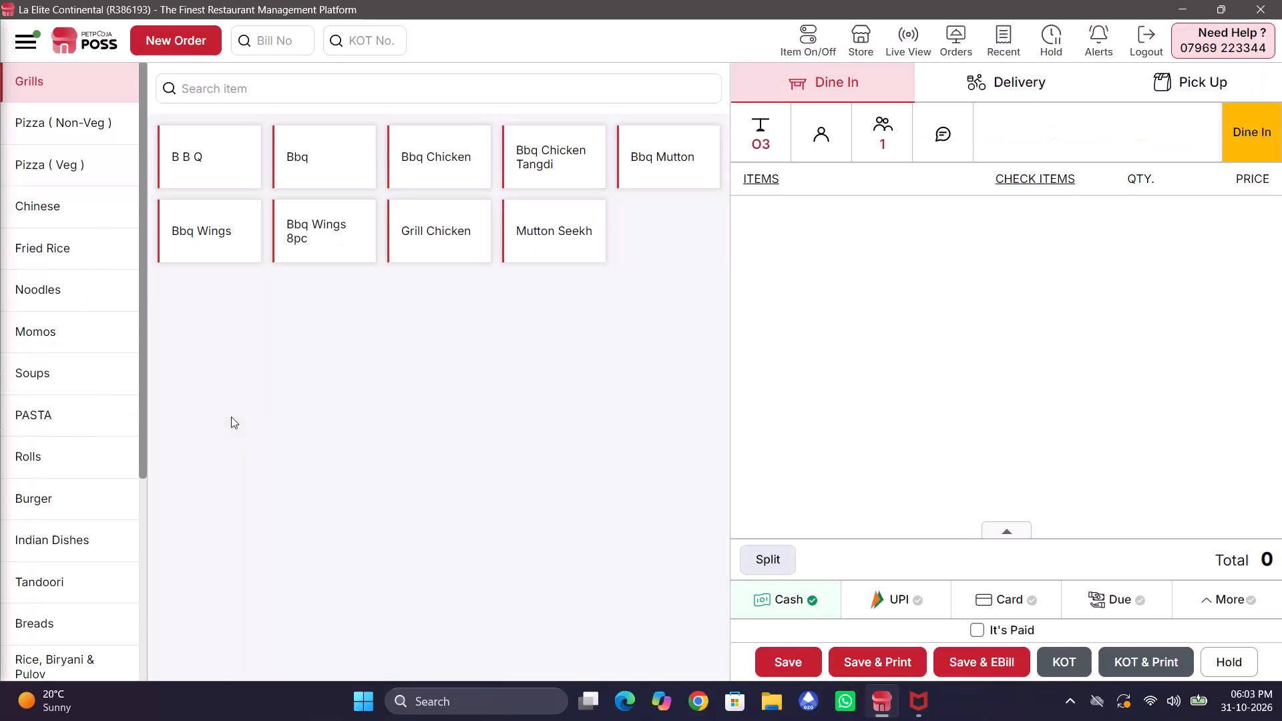
left_click(53, 132)
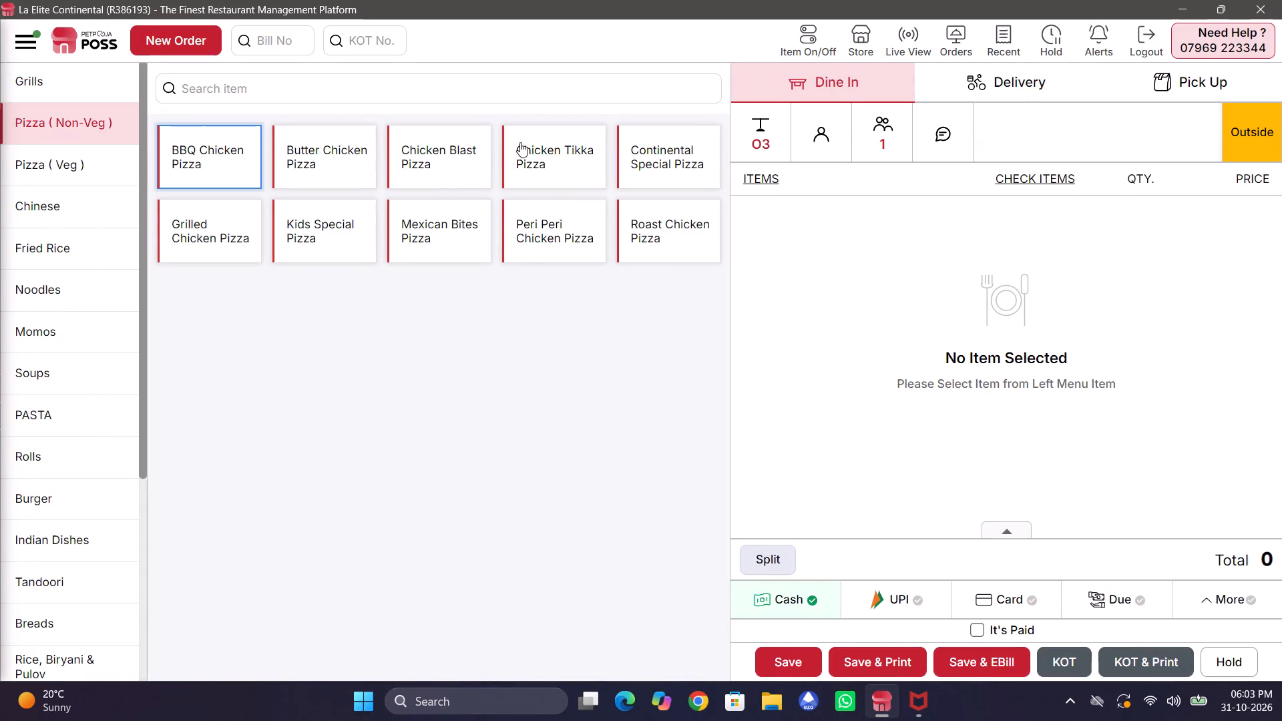
left_click(457, 169)
left_click(519, 285)
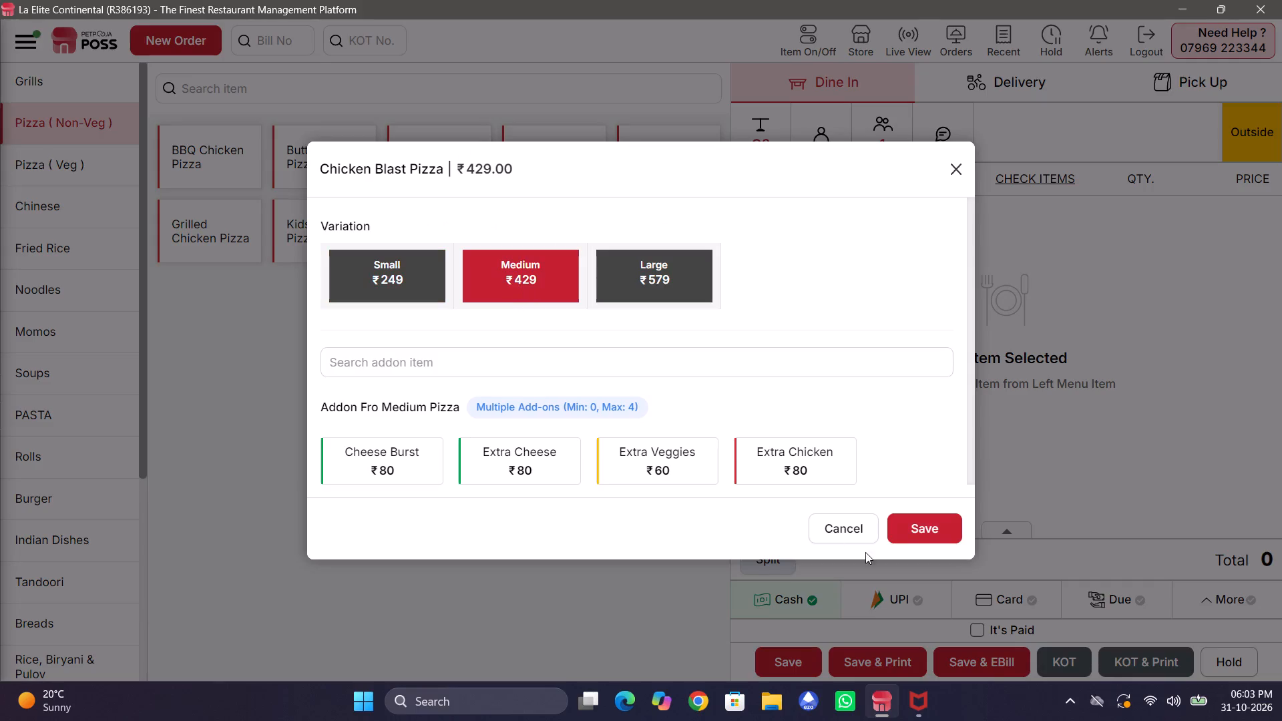
left_click(945, 530)
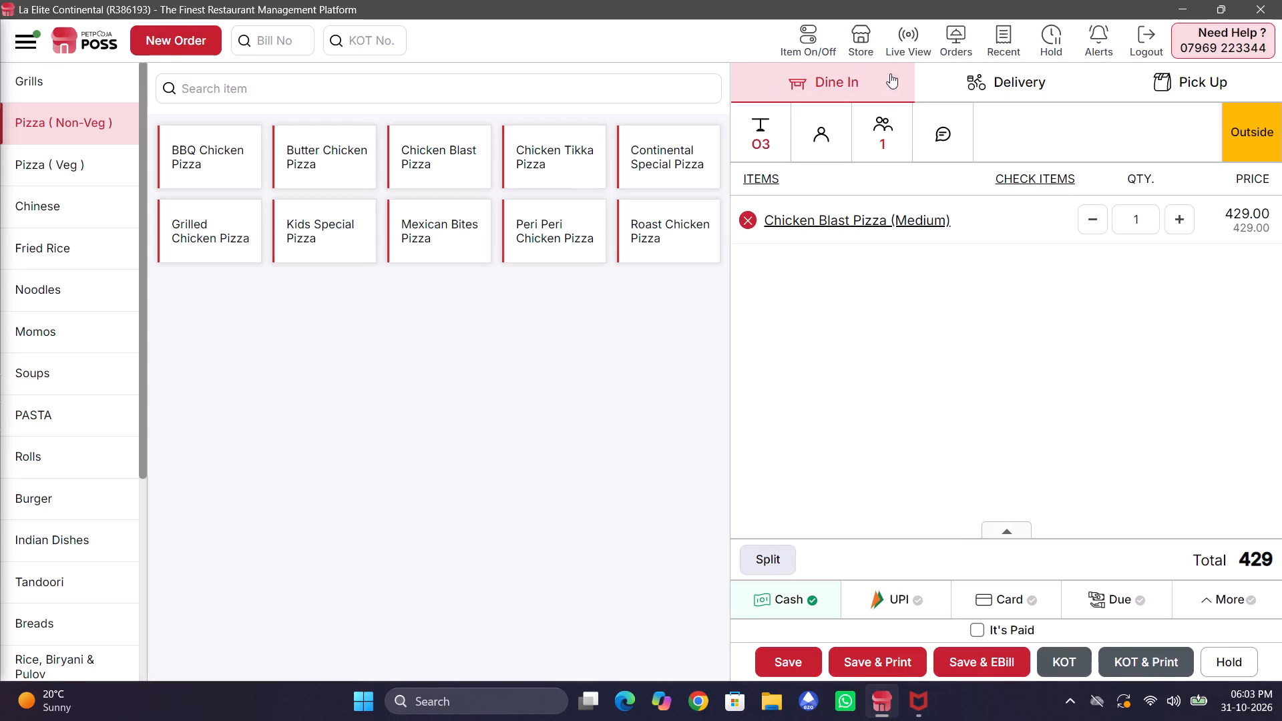
Look up "zom" in the order's customer name and assign the saved customer Zomato.
left_click(814, 135)
left_click(859, 231)
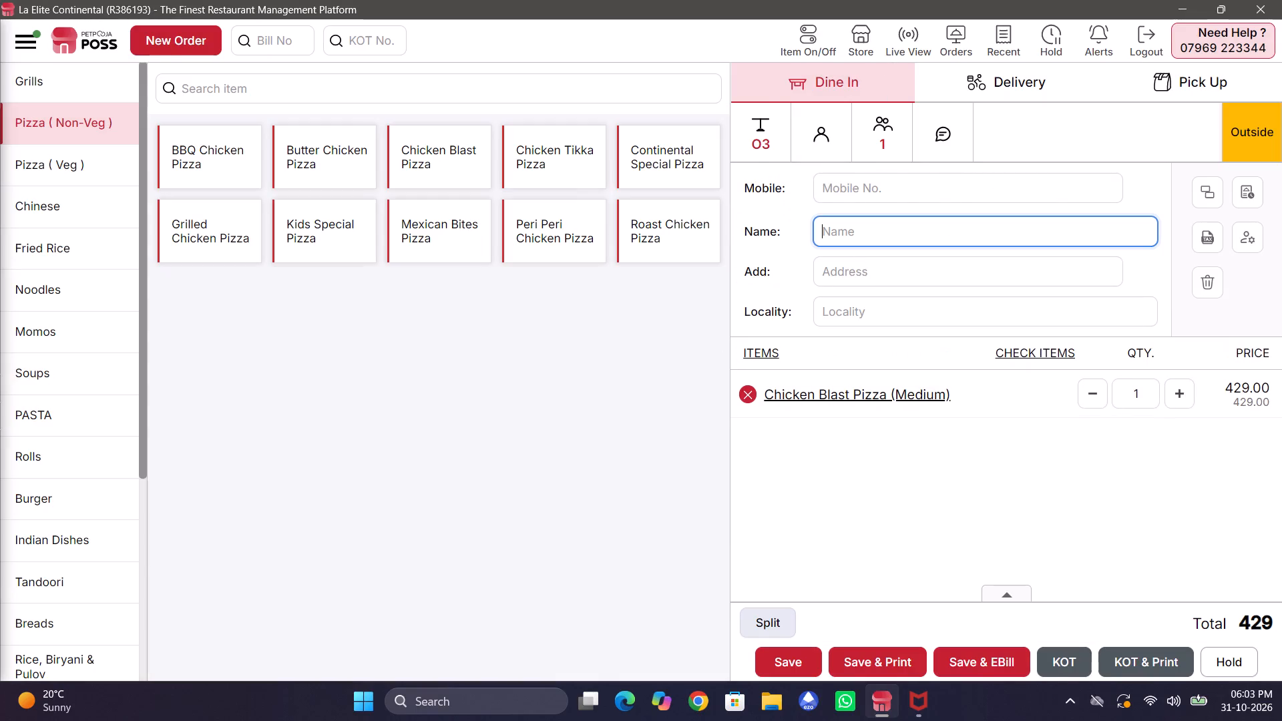
key("z")
type("om")
key("Return")
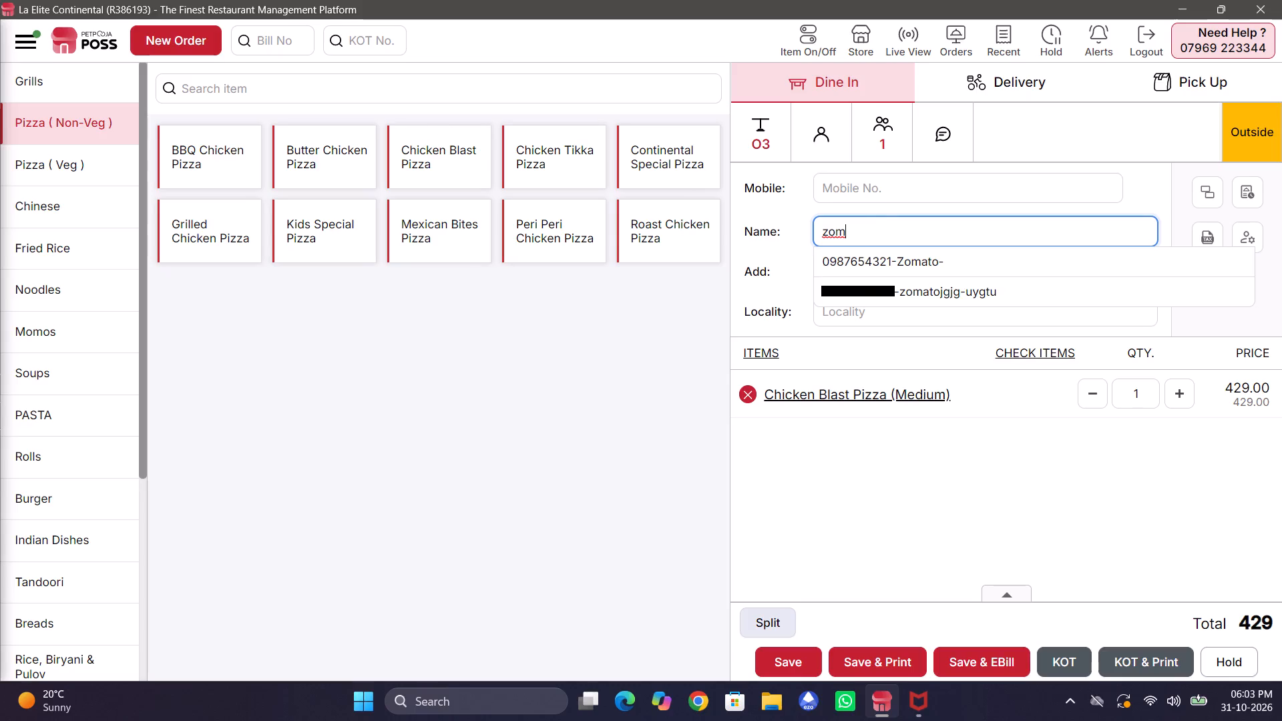
left_click(895, 262)
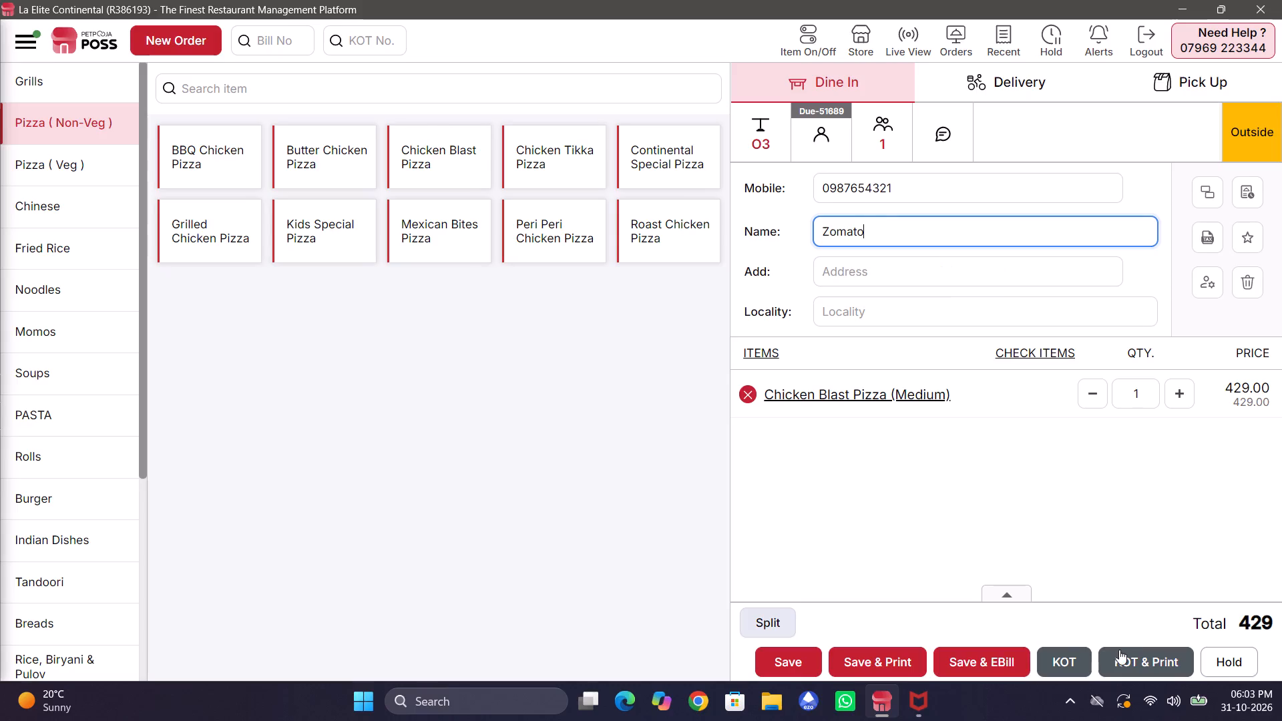
Issue and print the KOT for the order of Outside table O3.
left_click(1119, 650)
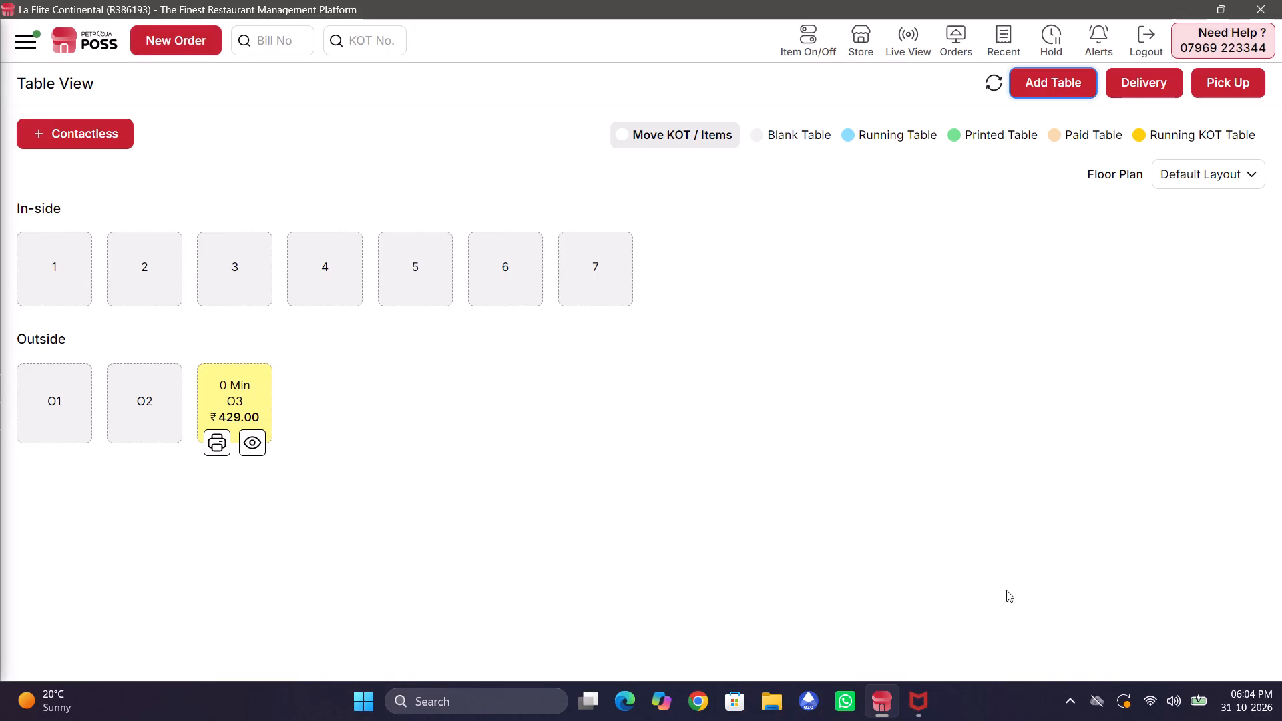
Reopen the order of Outside table O3, set its payment type to Due, and save it as an e-bill.
left_click(255, 441)
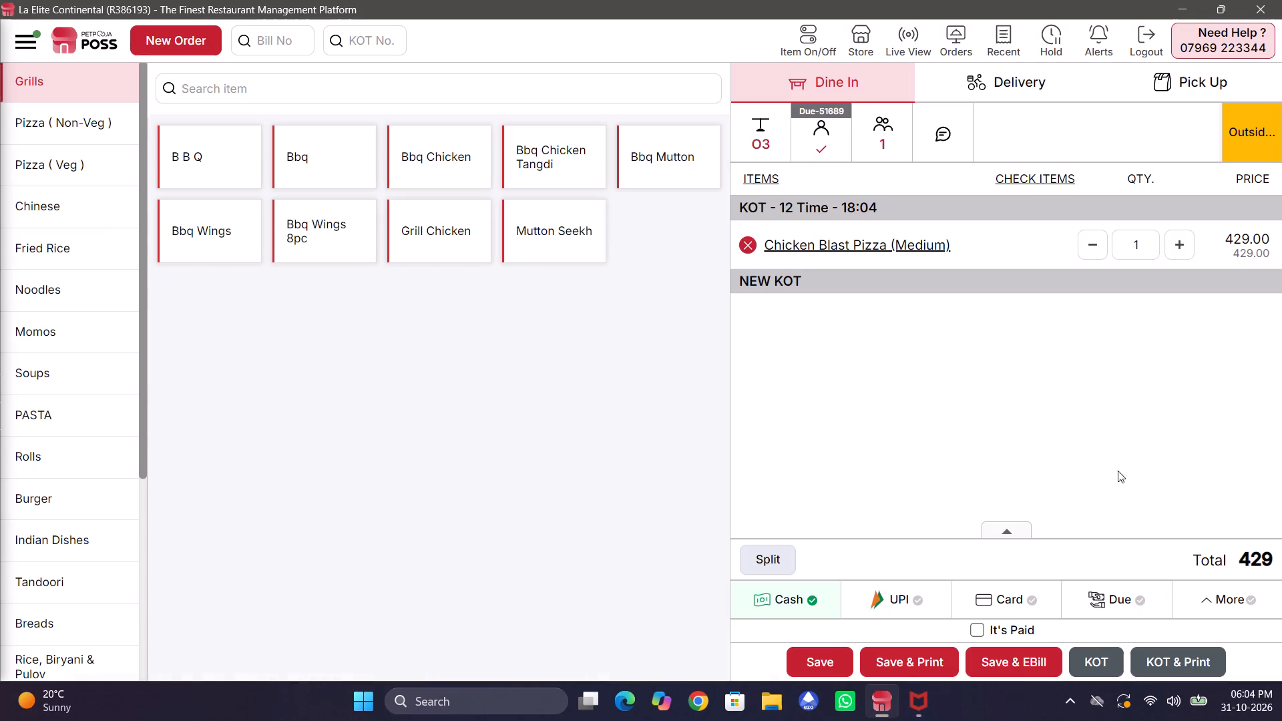
left_click(1147, 601)
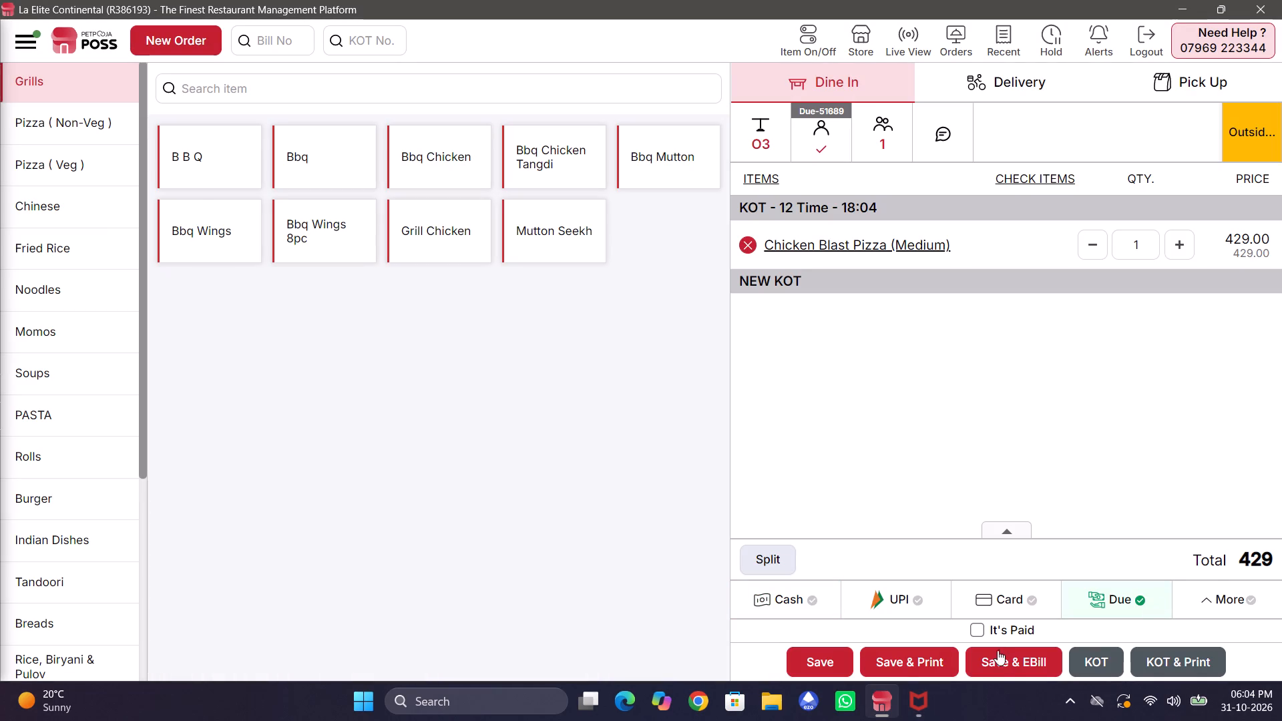
left_click(998, 658)
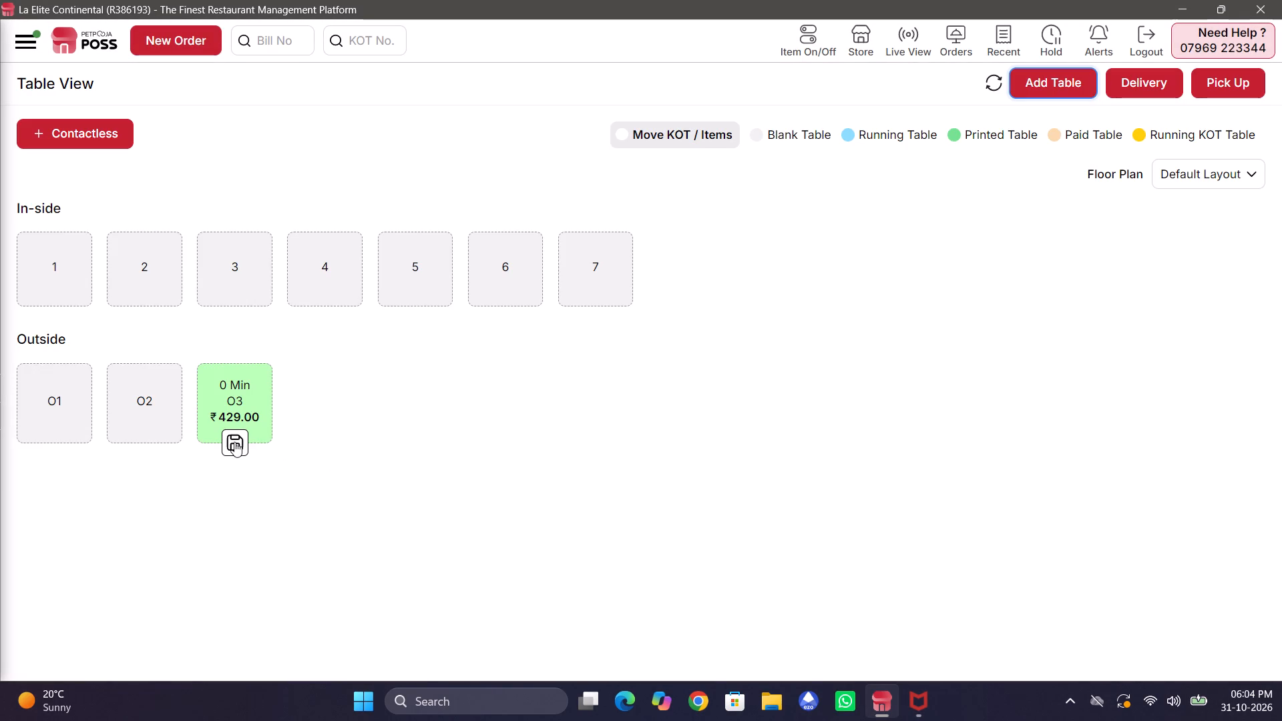
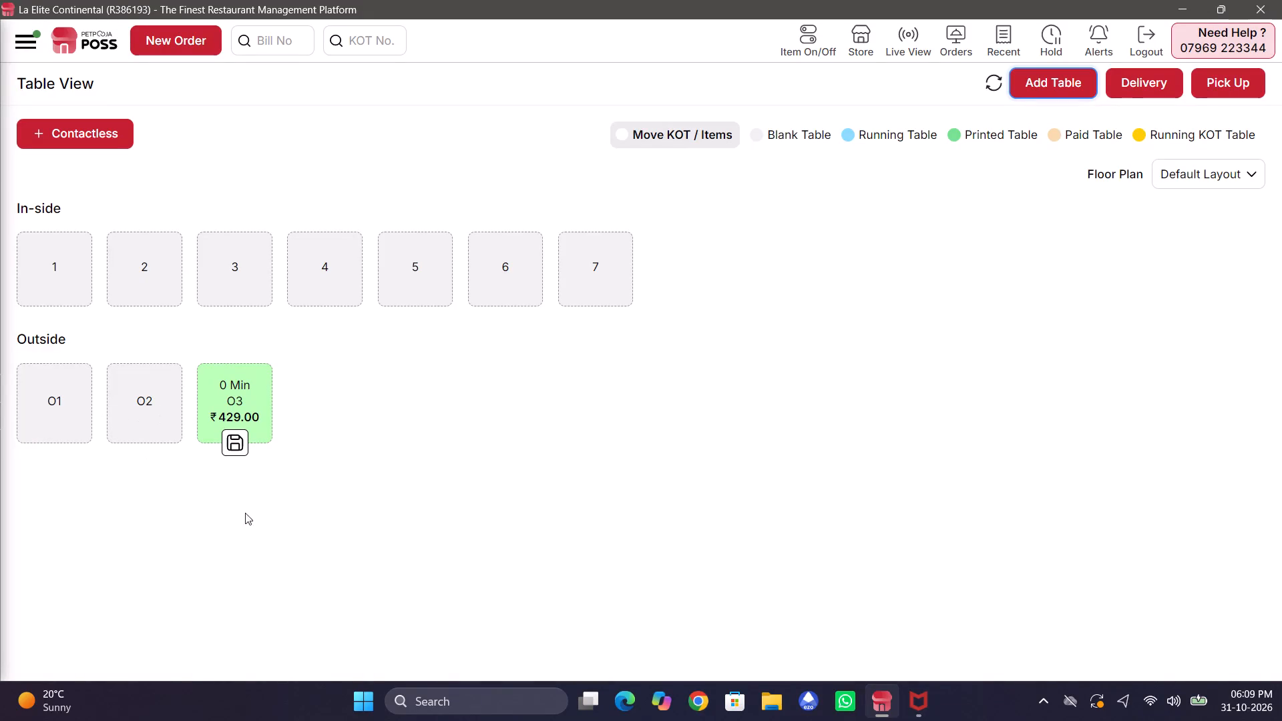
Settle and save the bill of Outside table O3 with payment type Due and no tip.
left_click(234, 449)
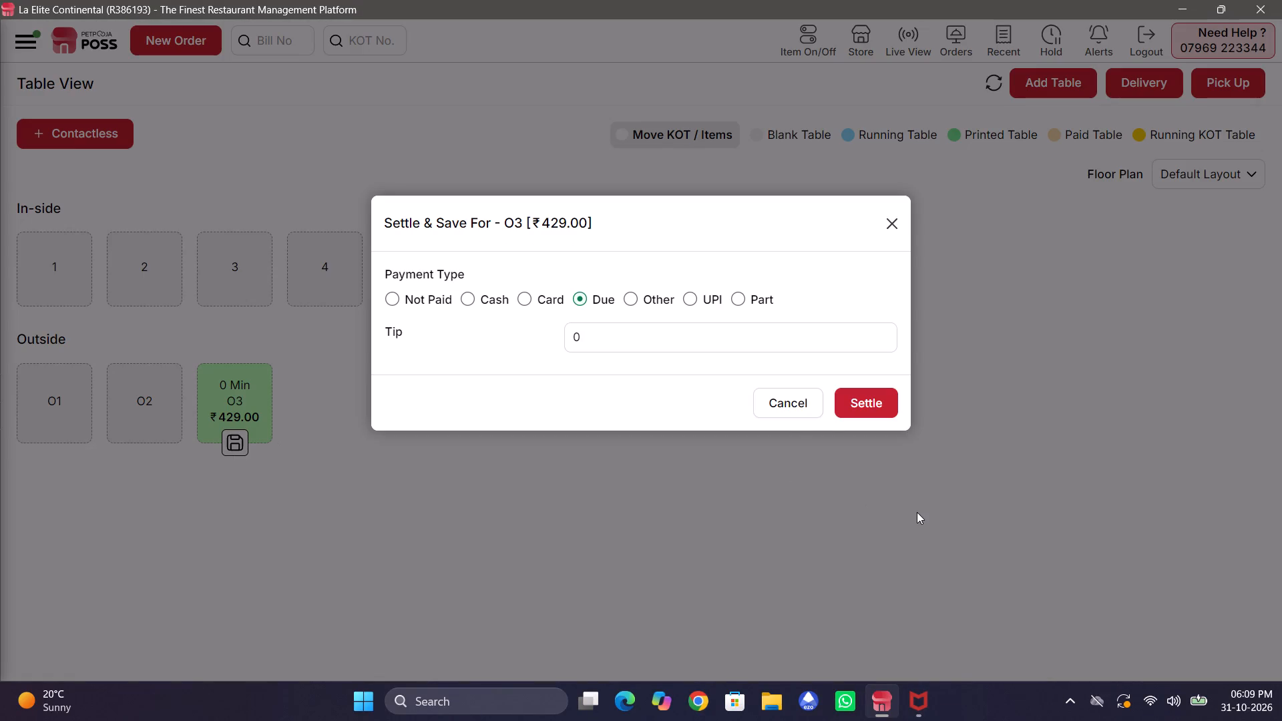
left_click(866, 441)
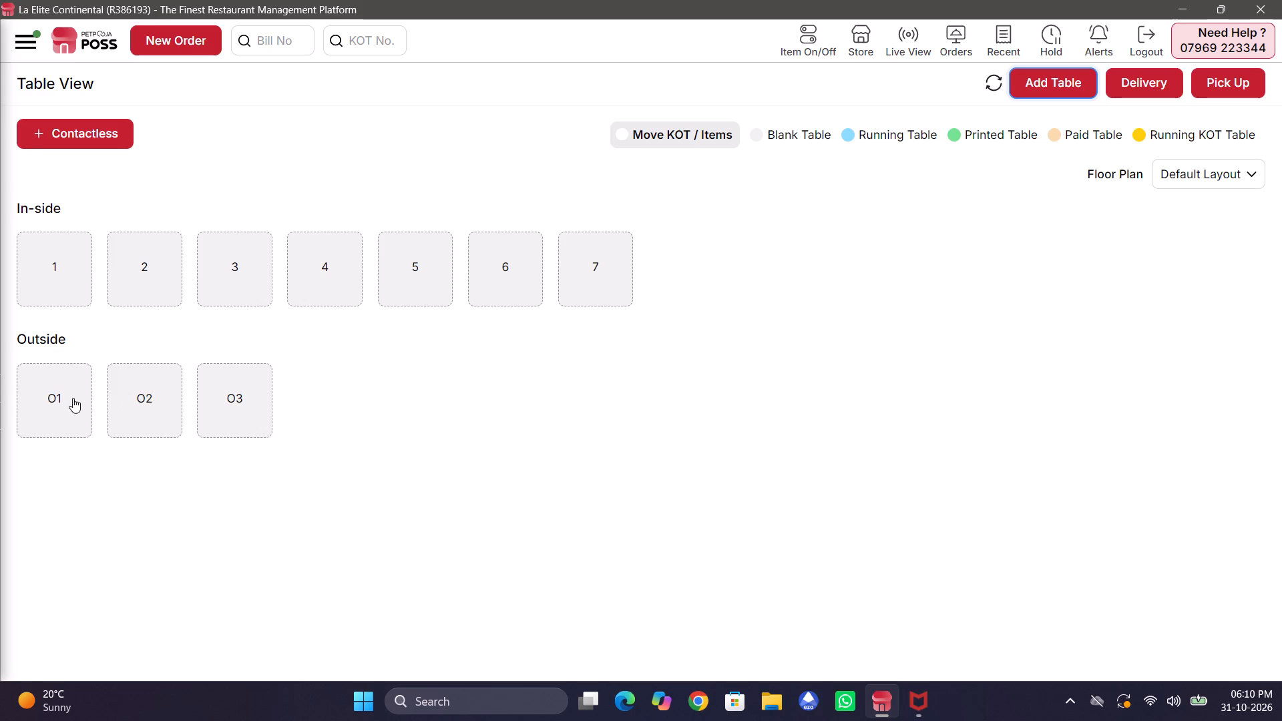
Start a dine-in order for Outside table O1 with one Afghani Momo (10pc) from the momos.
left_click_drag(57, 449, 41, 373)
left_click(41, 373)
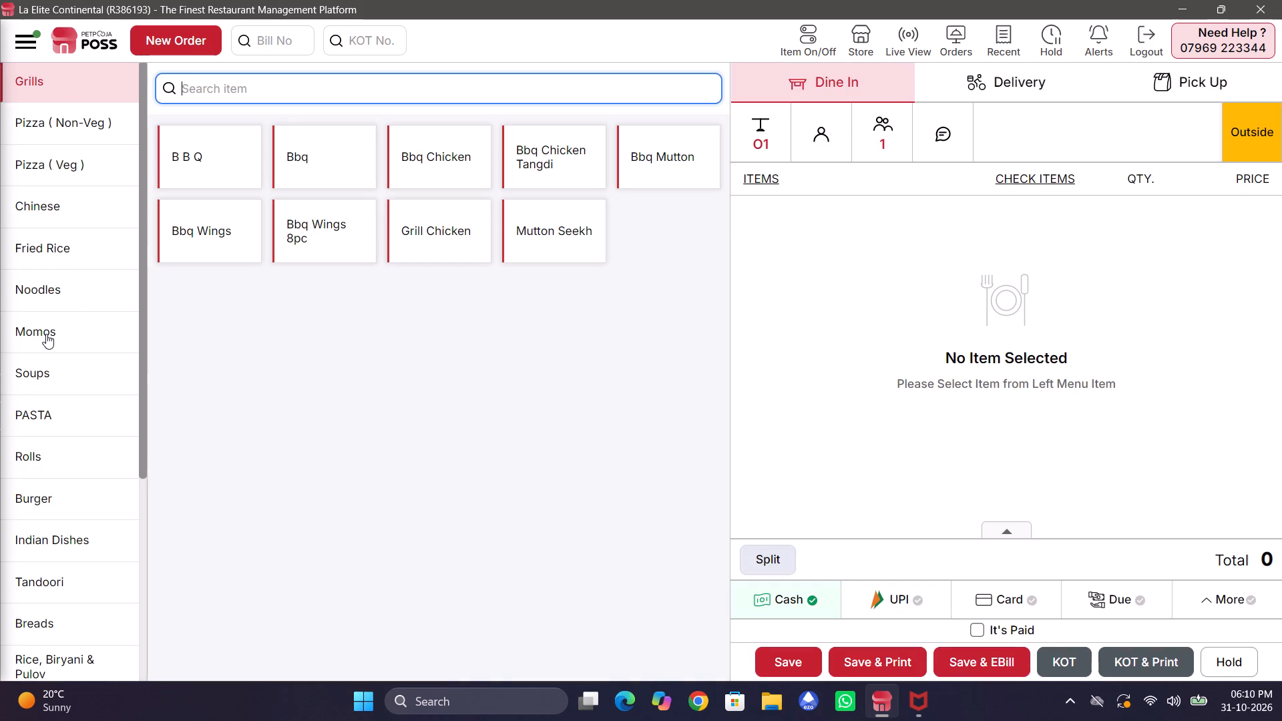
left_click(46, 334)
left_click(211, 172)
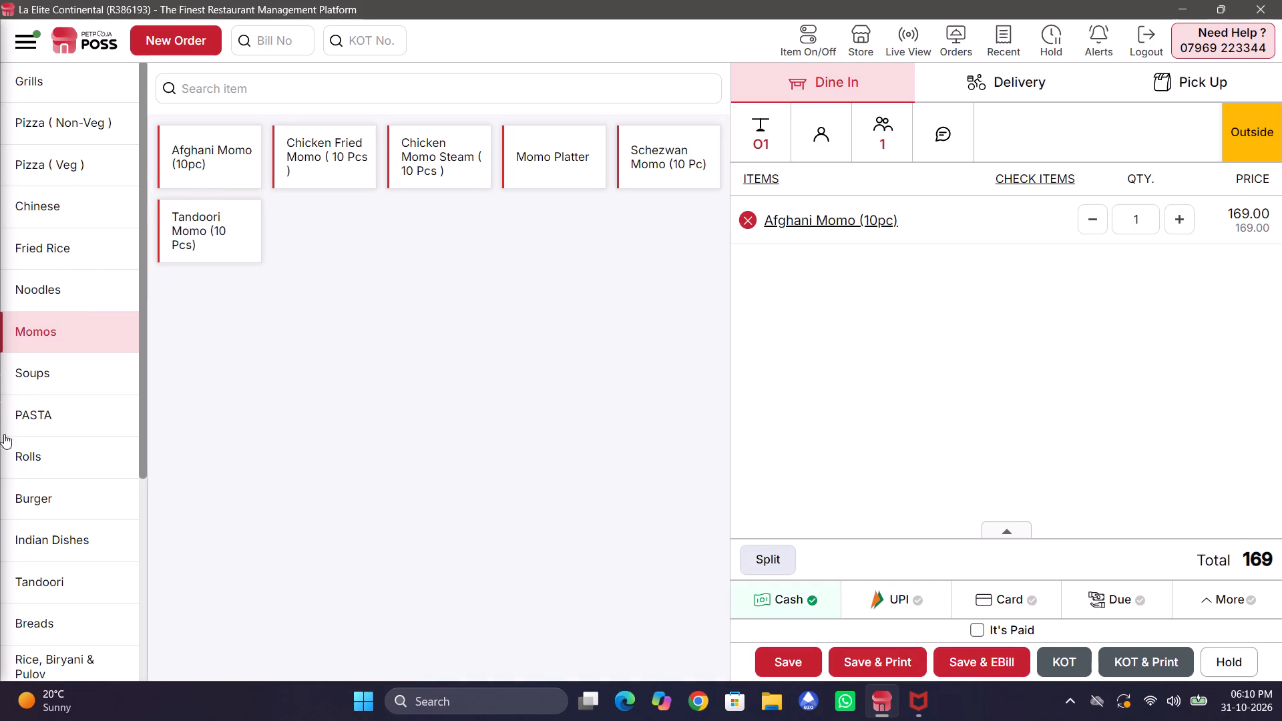
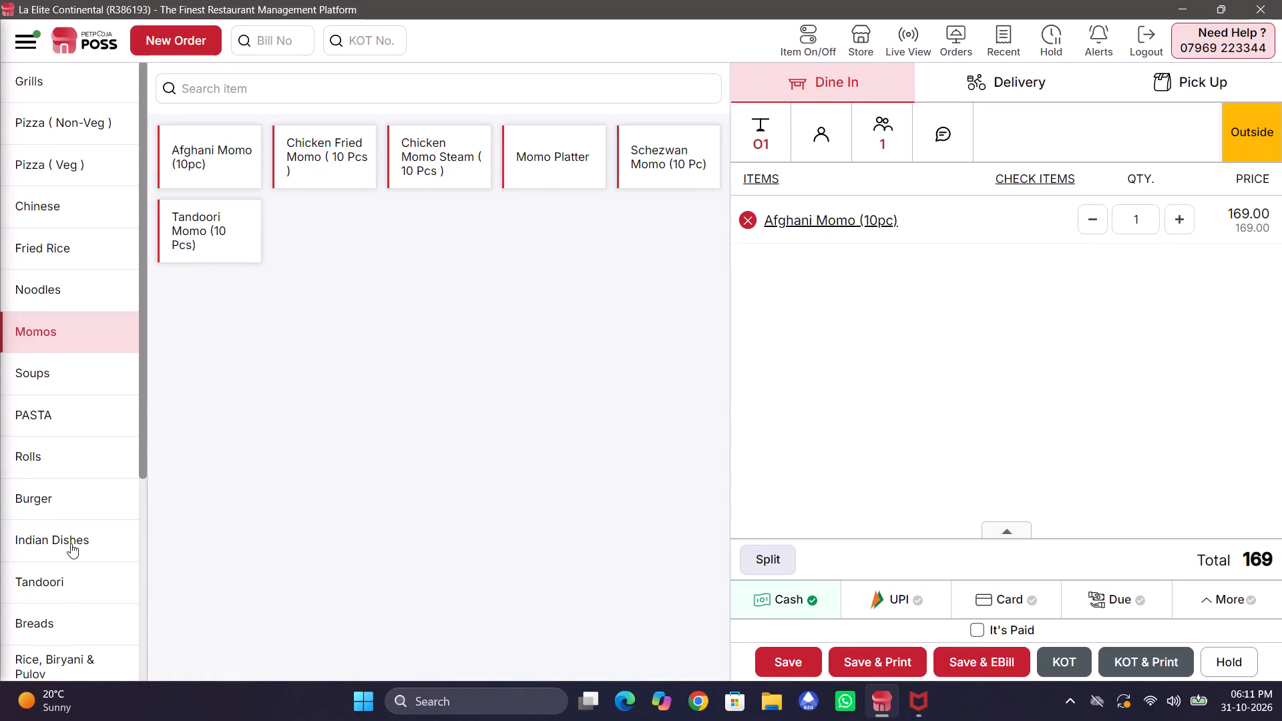
Add four Crispy Chicken Burgers from the burger category to the O1 order.
left_click(62, 507)
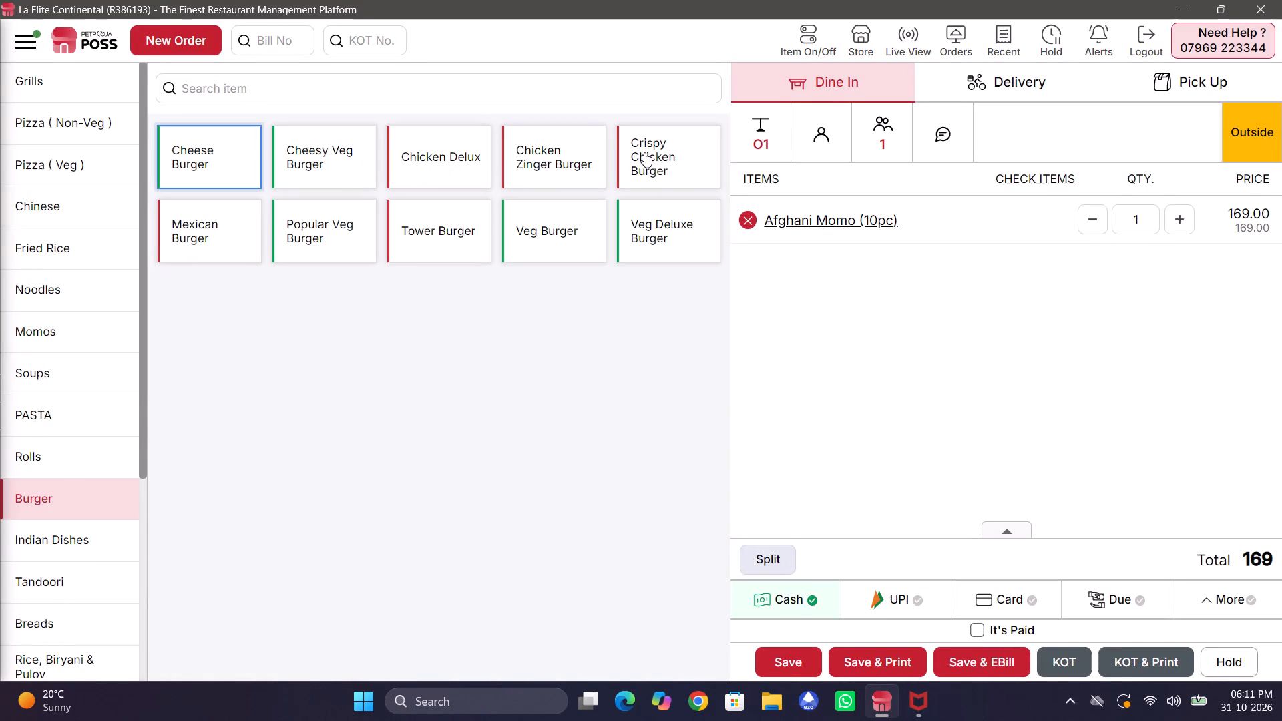
triple_click(644, 152)
left_click(644, 152)
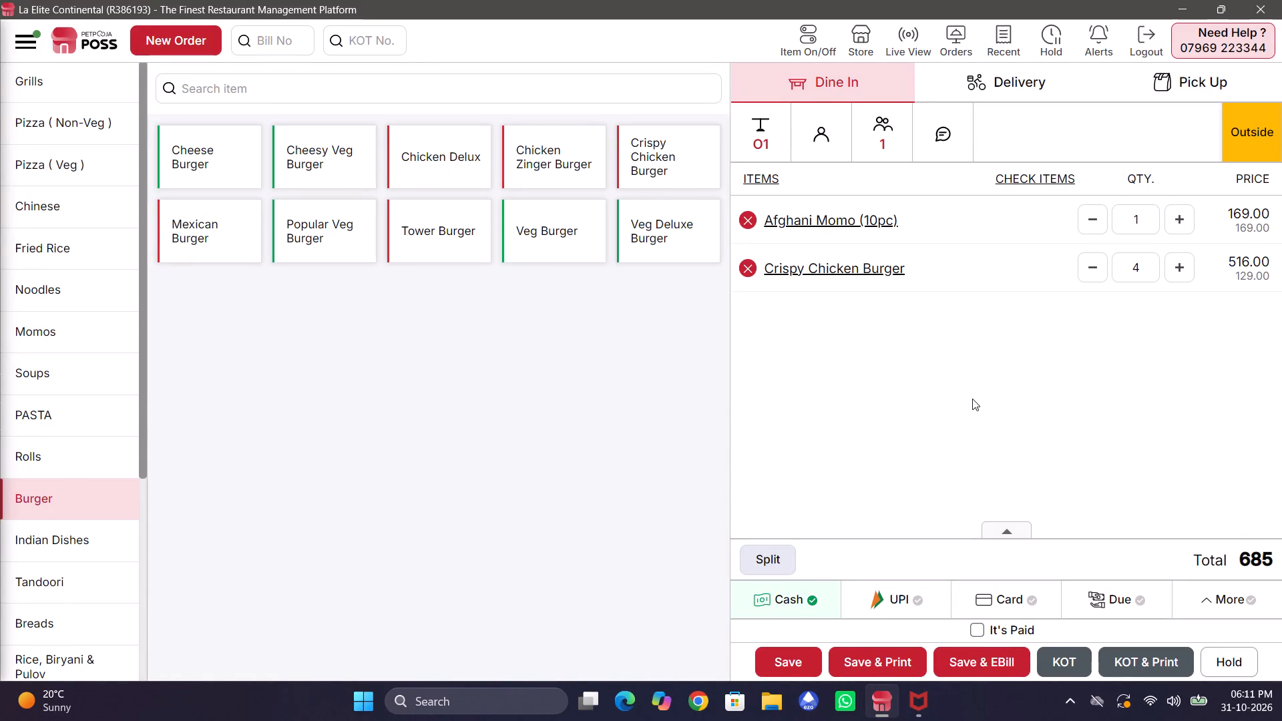
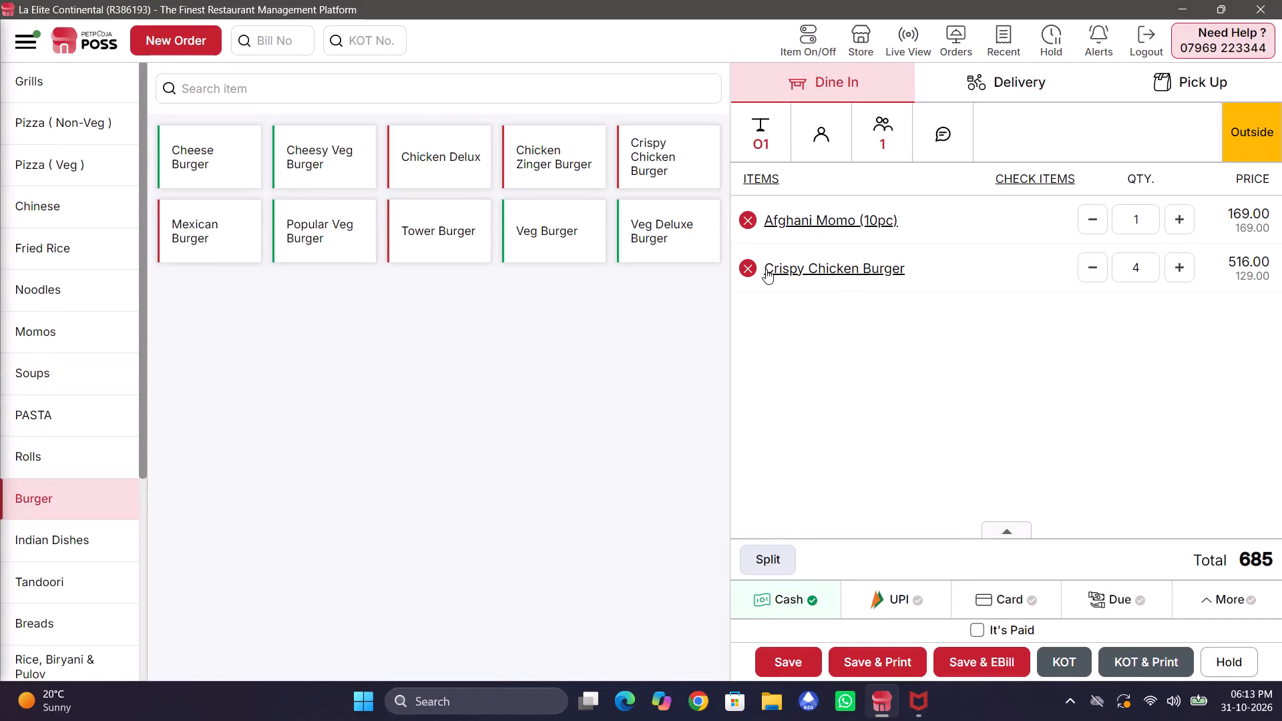
Reduce the Crispy Chicken Burger quantity in the O1 order to 2.
double_click(1100, 268)
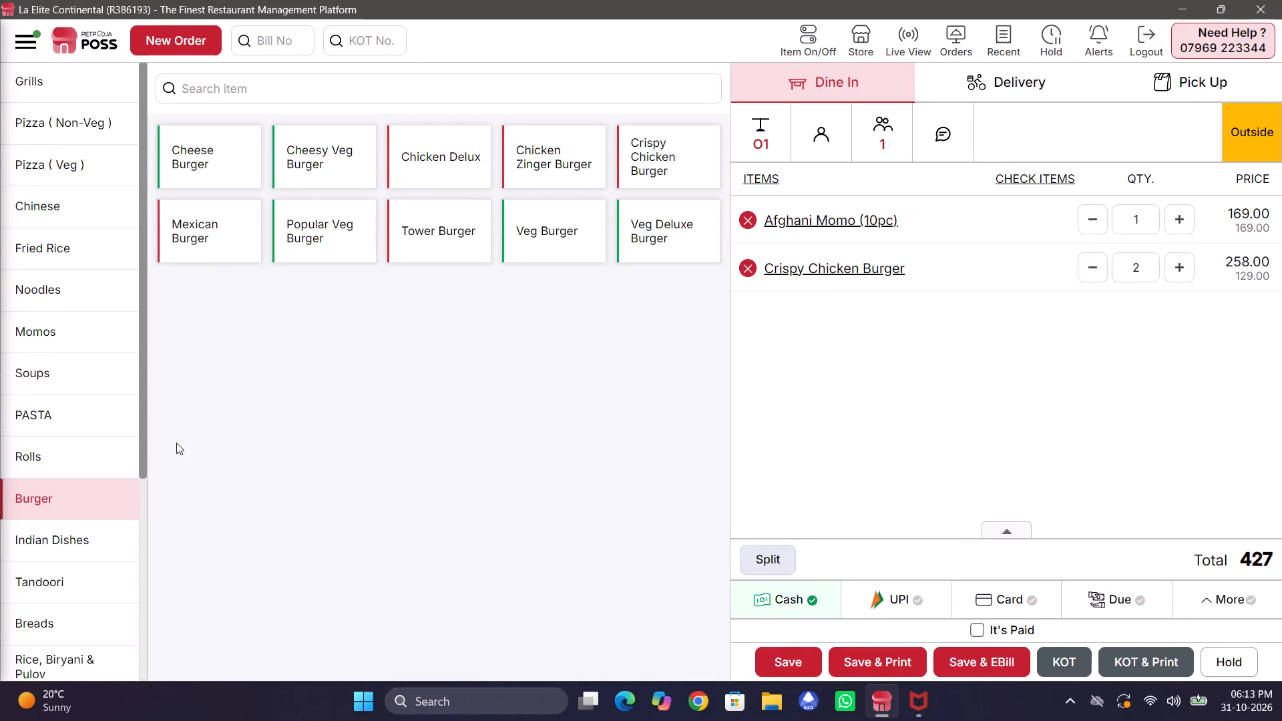
Add two Malai Tikka Rolls from the rolls category to the O1 order.
left_click(52, 459)
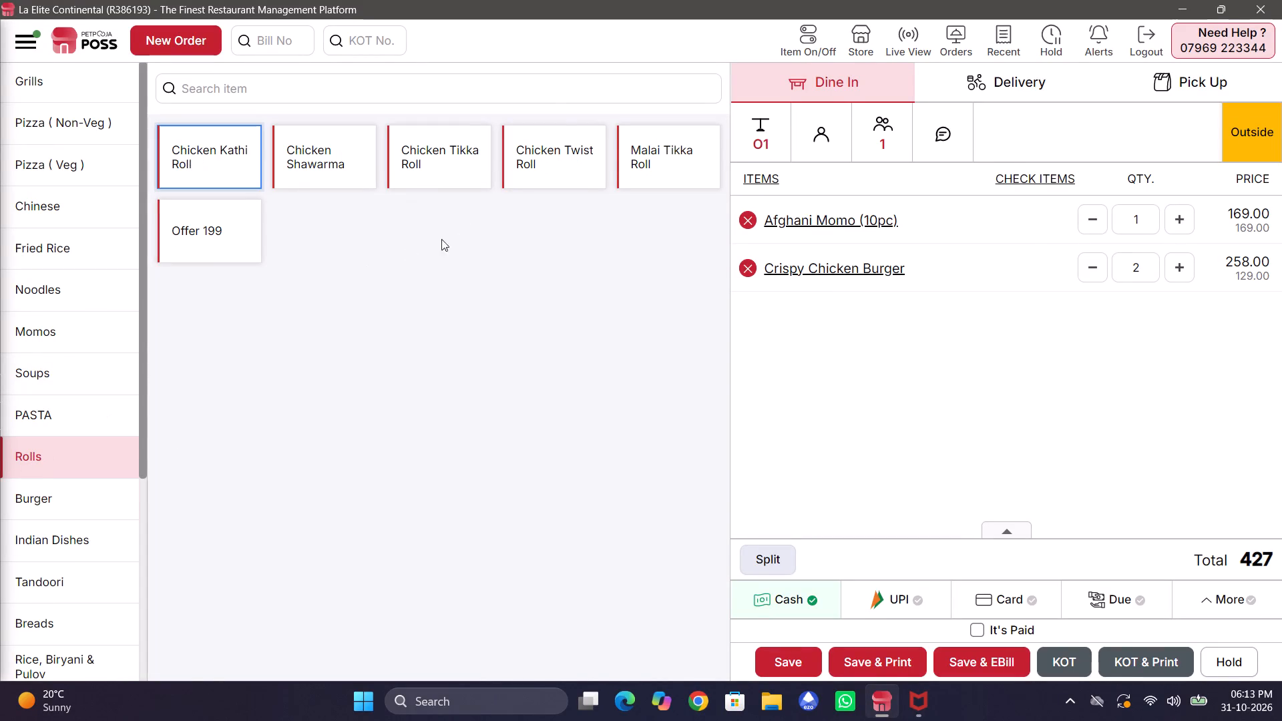
double_click(648, 171)
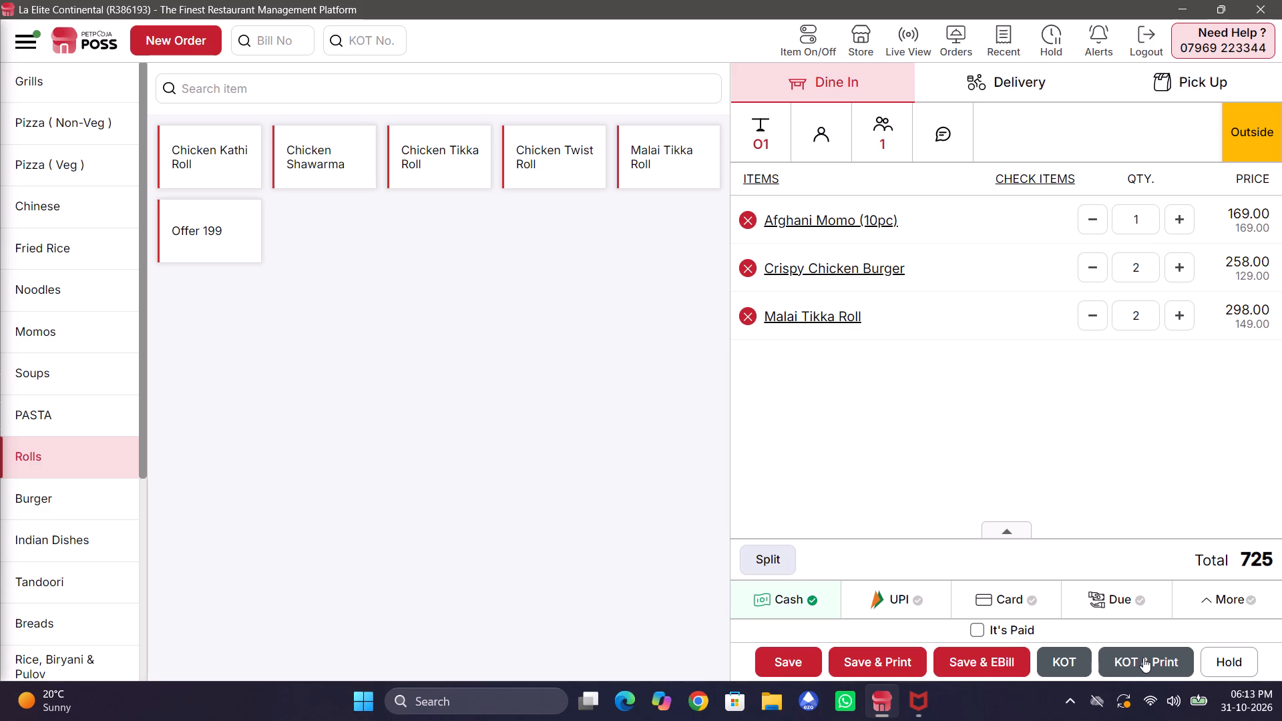
Issue and print the KOT for Outside table O1's order.
left_click(1143, 658)
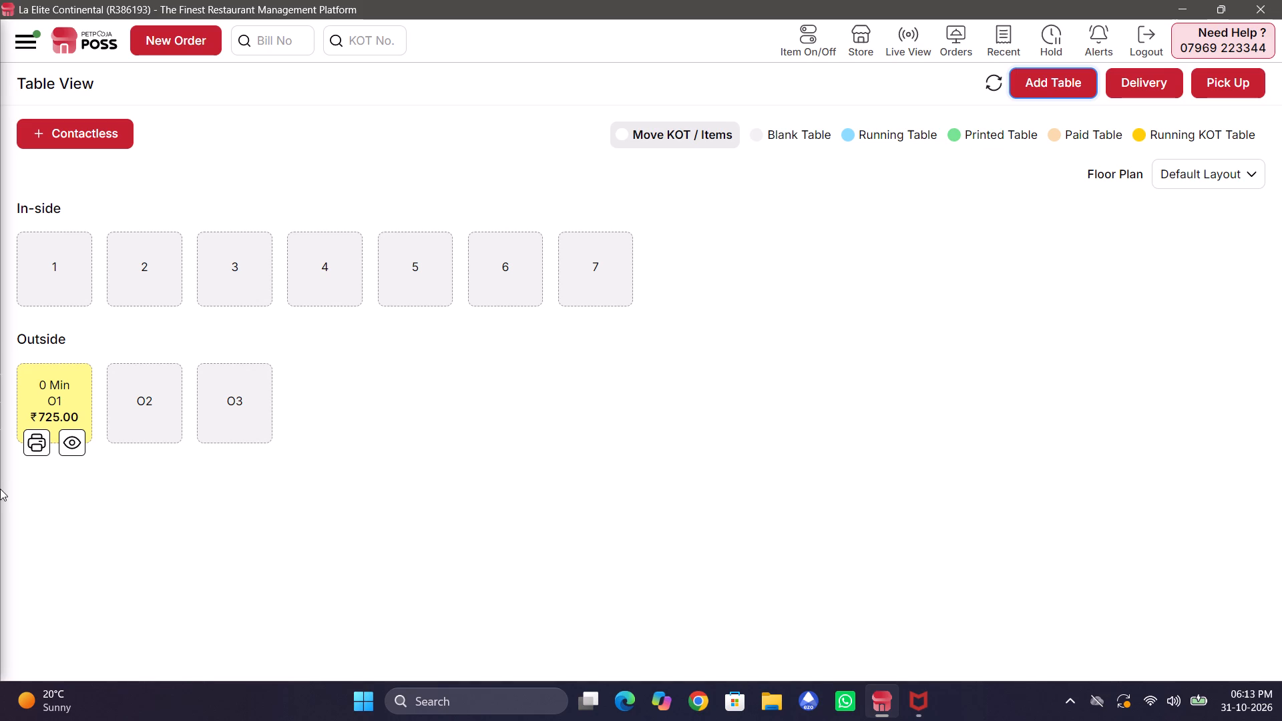
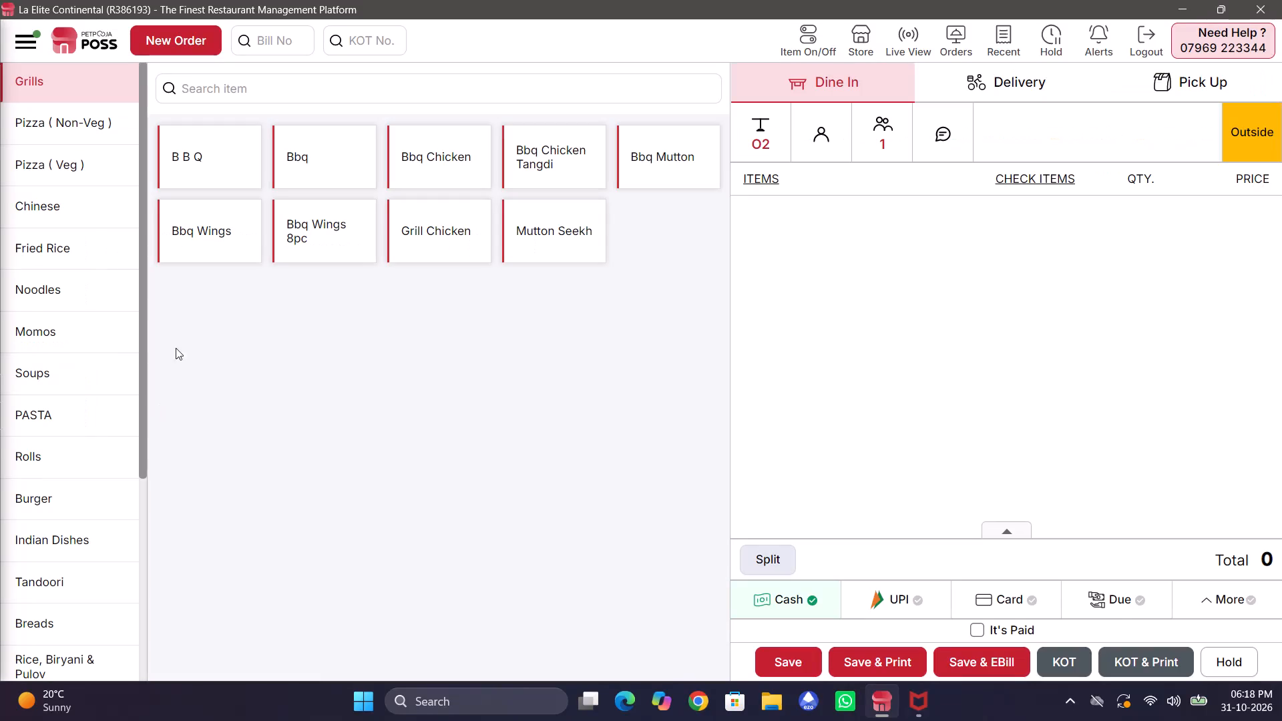
Search the menu for "biry" and add a half Chicken Biryani to the Outside table O2 order.
left_click(277, 78)
type("bi")
type("ry")
key("Return")
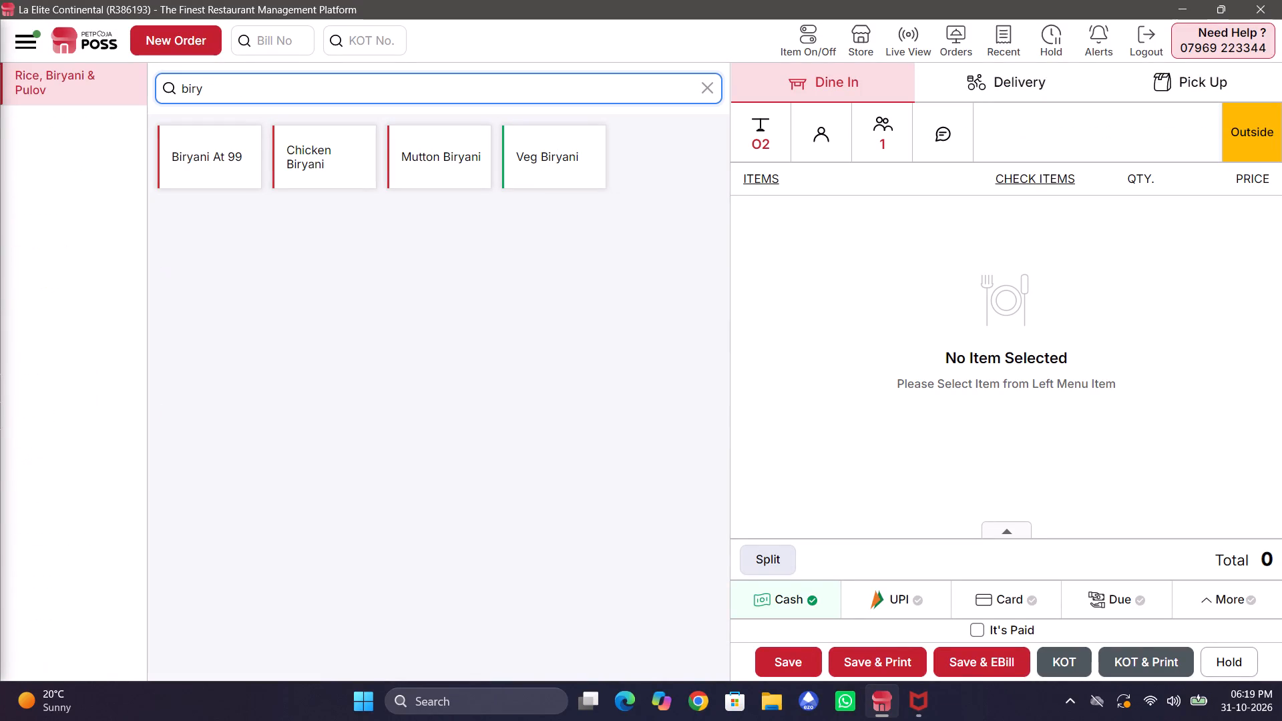
left_click(361, 153)
left_click(921, 440)
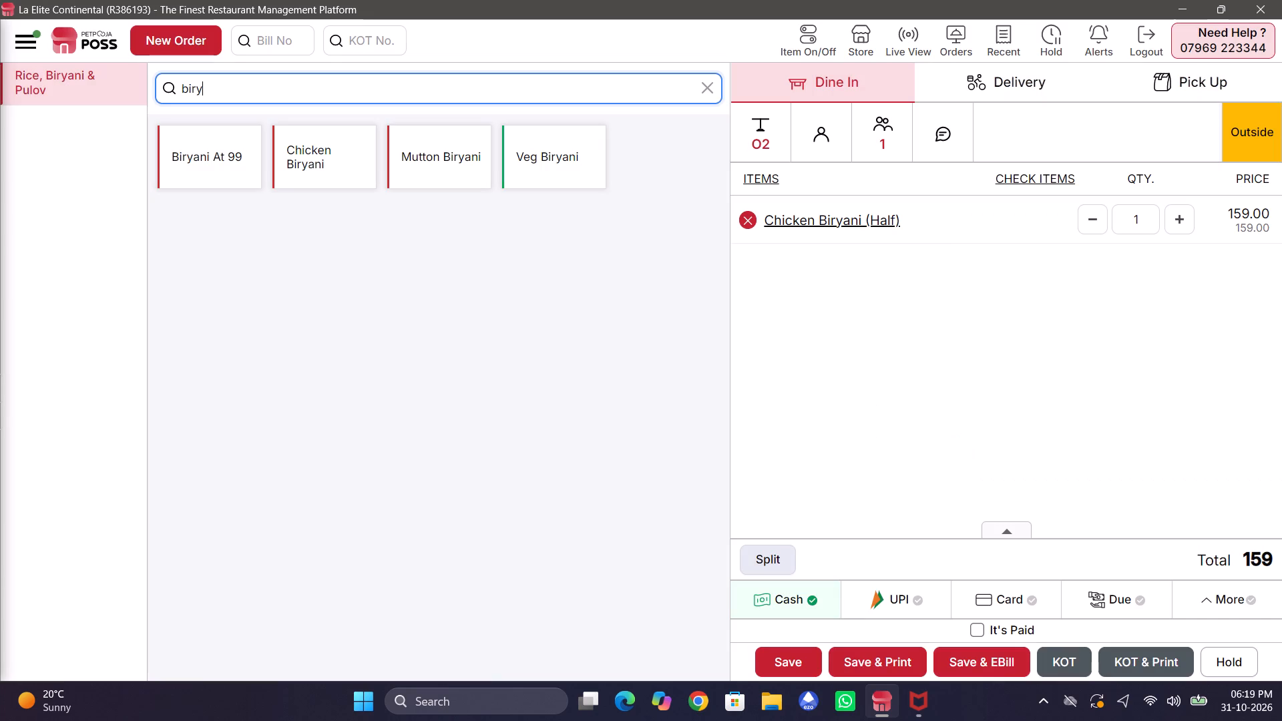
Search the menu for "fried" and add the Chicken Fried Momo (10 Pcs) from the momos category to the O2 order.
double_click(596, 89)
type("fried")
key("Return")
left_click(90, 136)
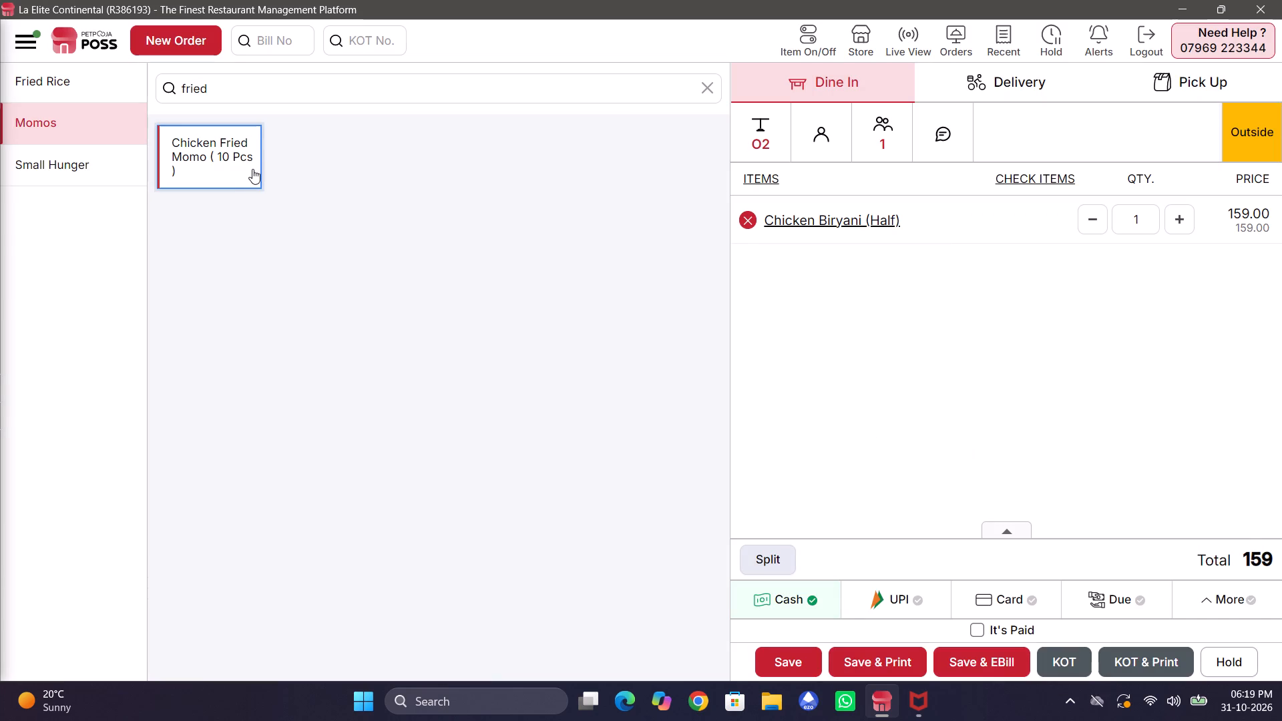
left_click(251, 170)
Increase the Chicken Biryani (Half) quantity in the O2 order to 3.
double_click(1172, 215)
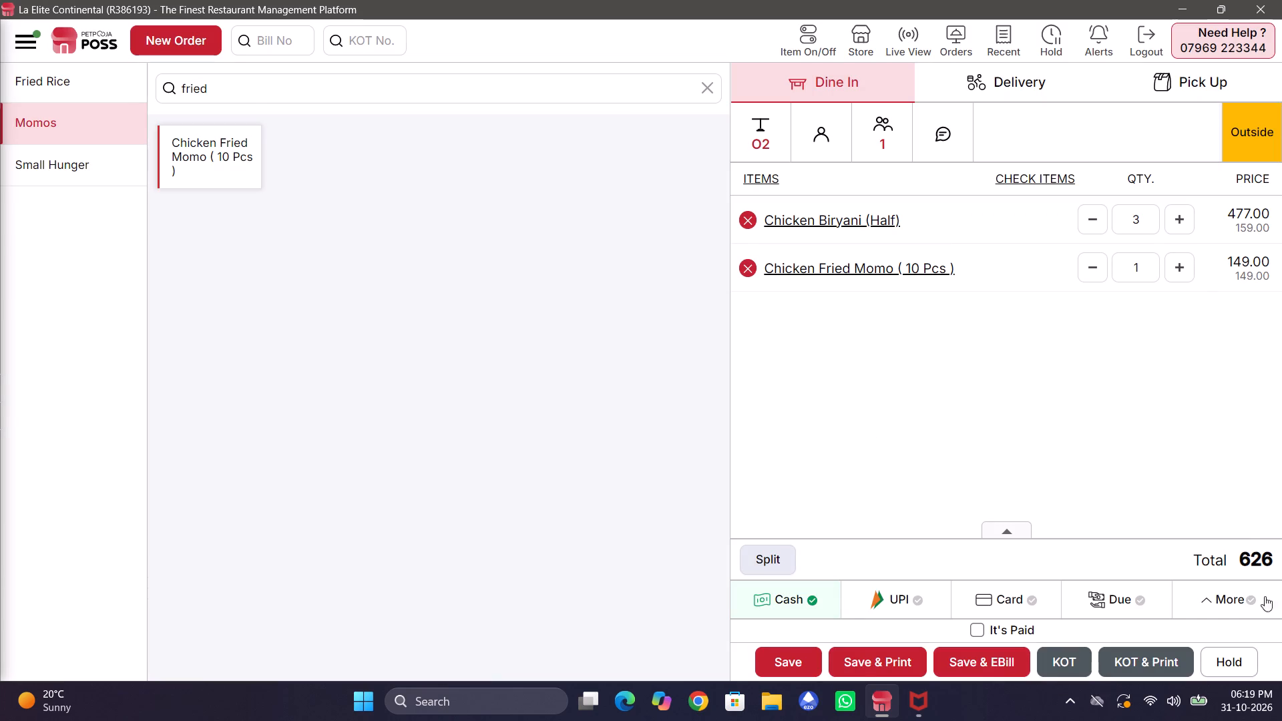
Issue and print the KOT for Outside table O2's order.
left_click(1174, 668)
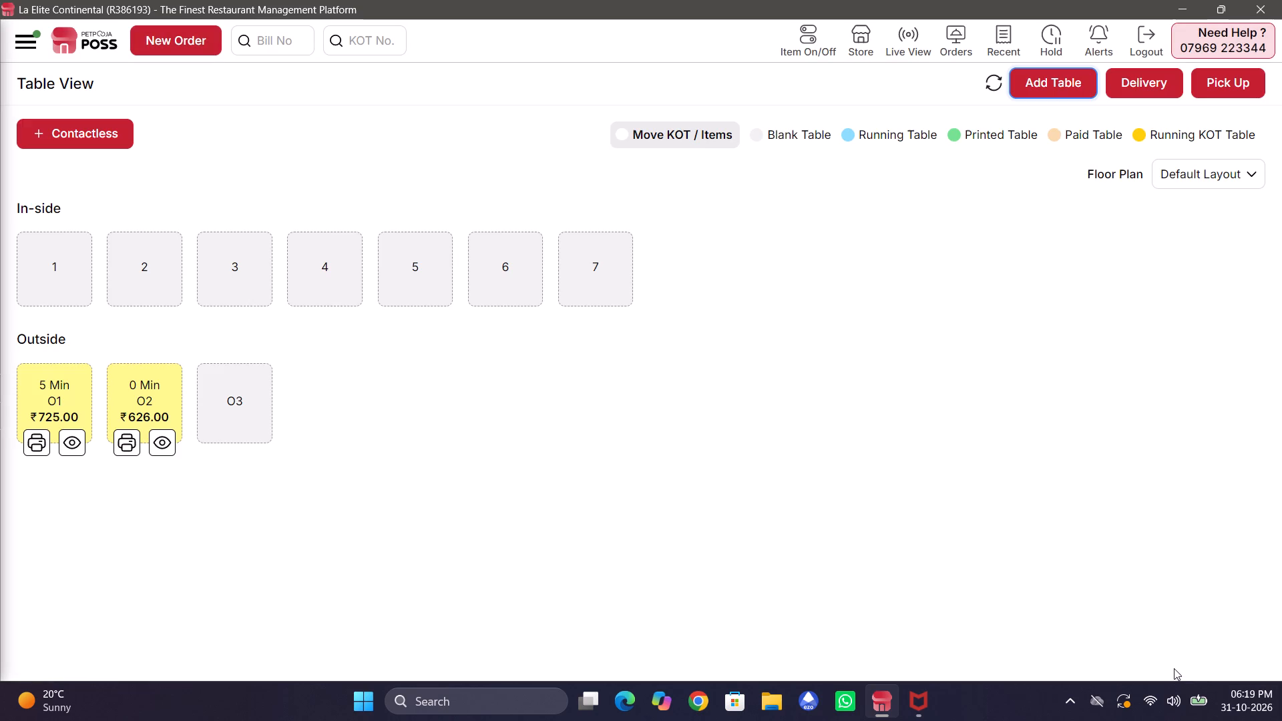
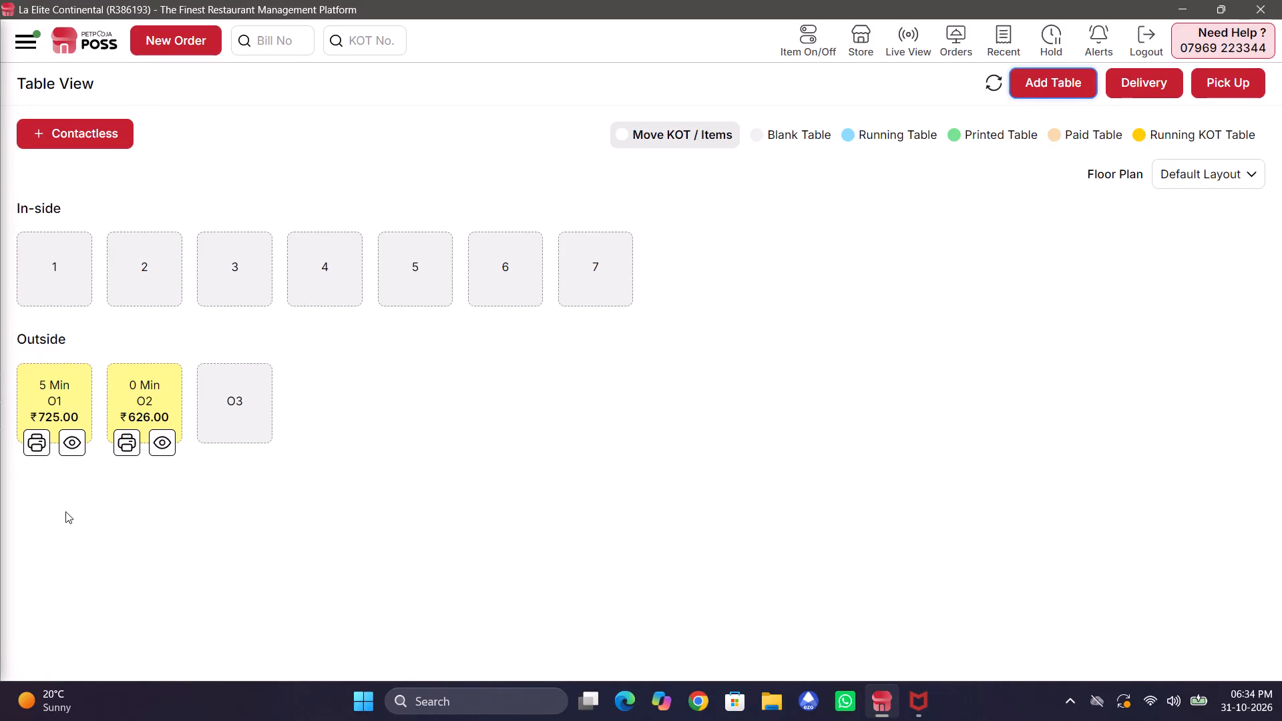
Search the menu for "10" in the Outside table O1 order and add four Campa At 10 from the beverages category.
left_click(69, 433)
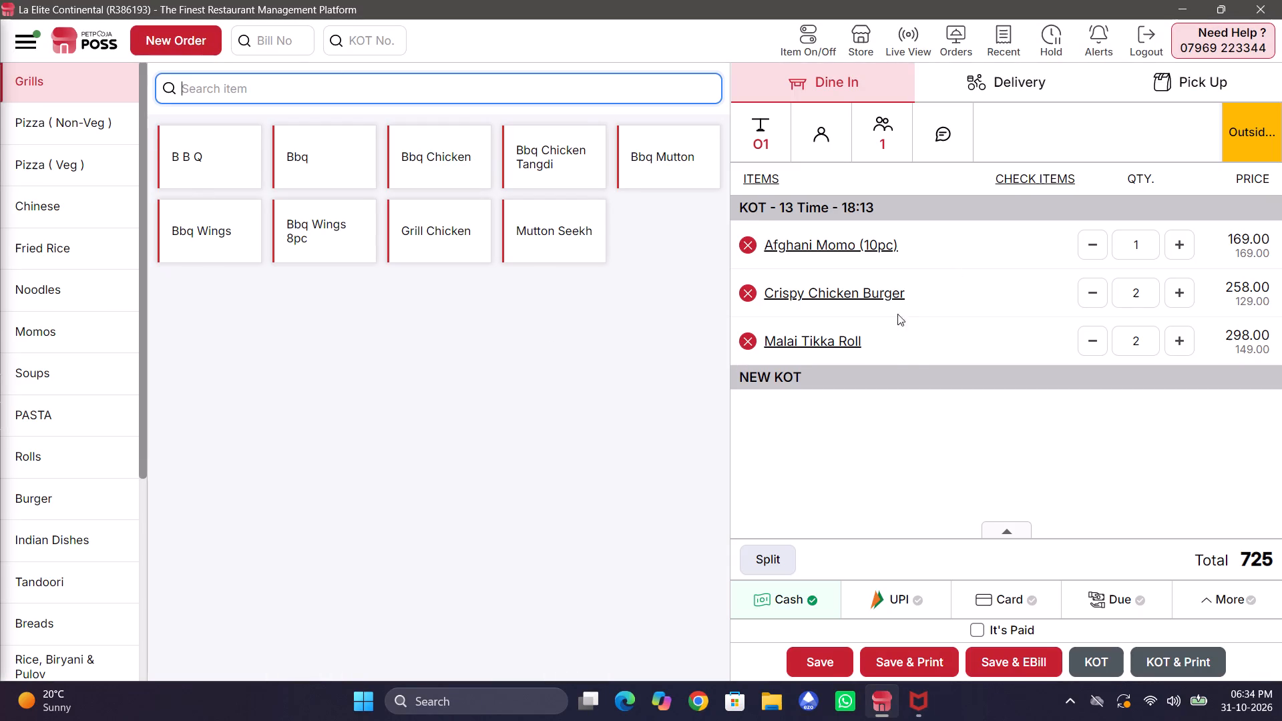
left_click(448, 104)
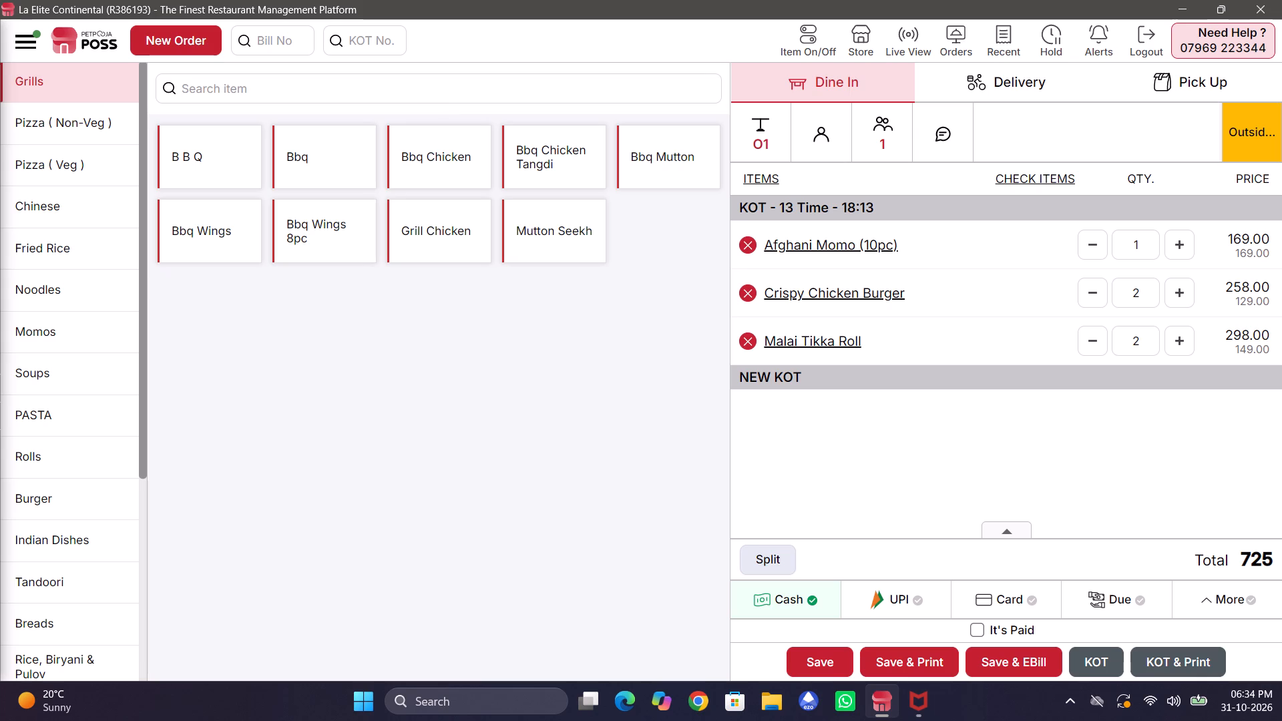
left_click(445, 99)
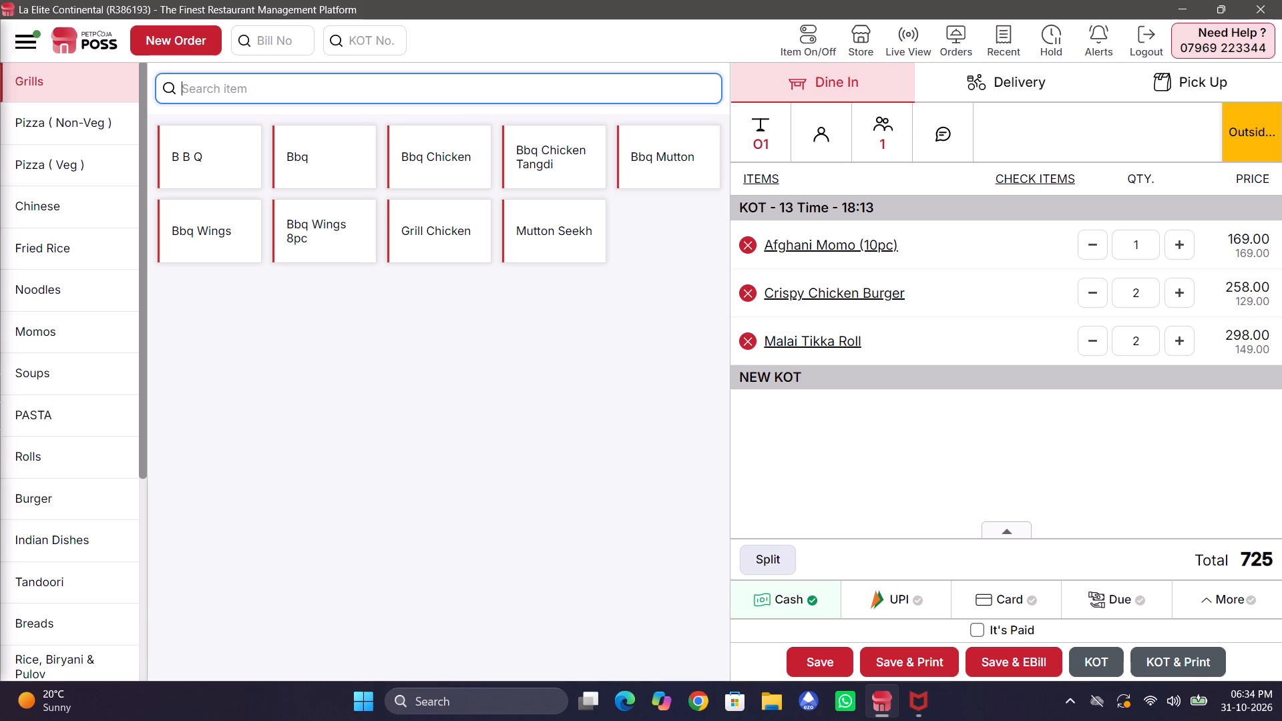
type("10")
key("Return")
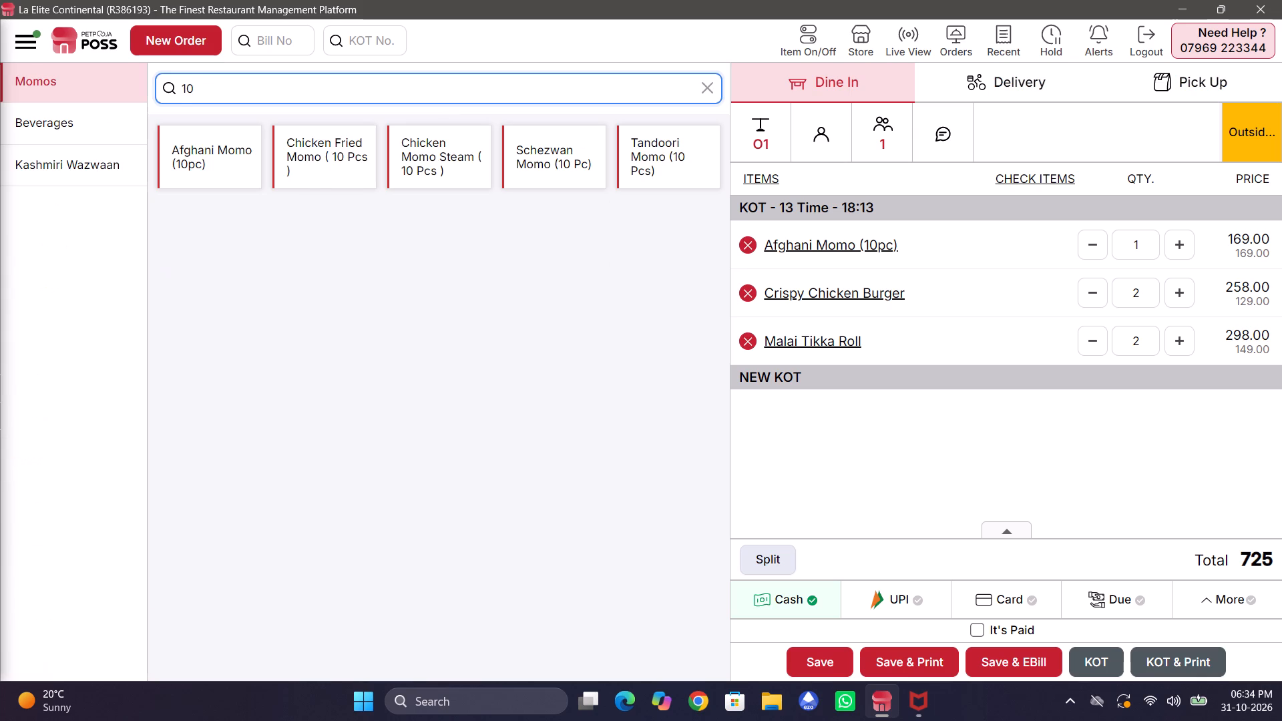
left_click(60, 115)
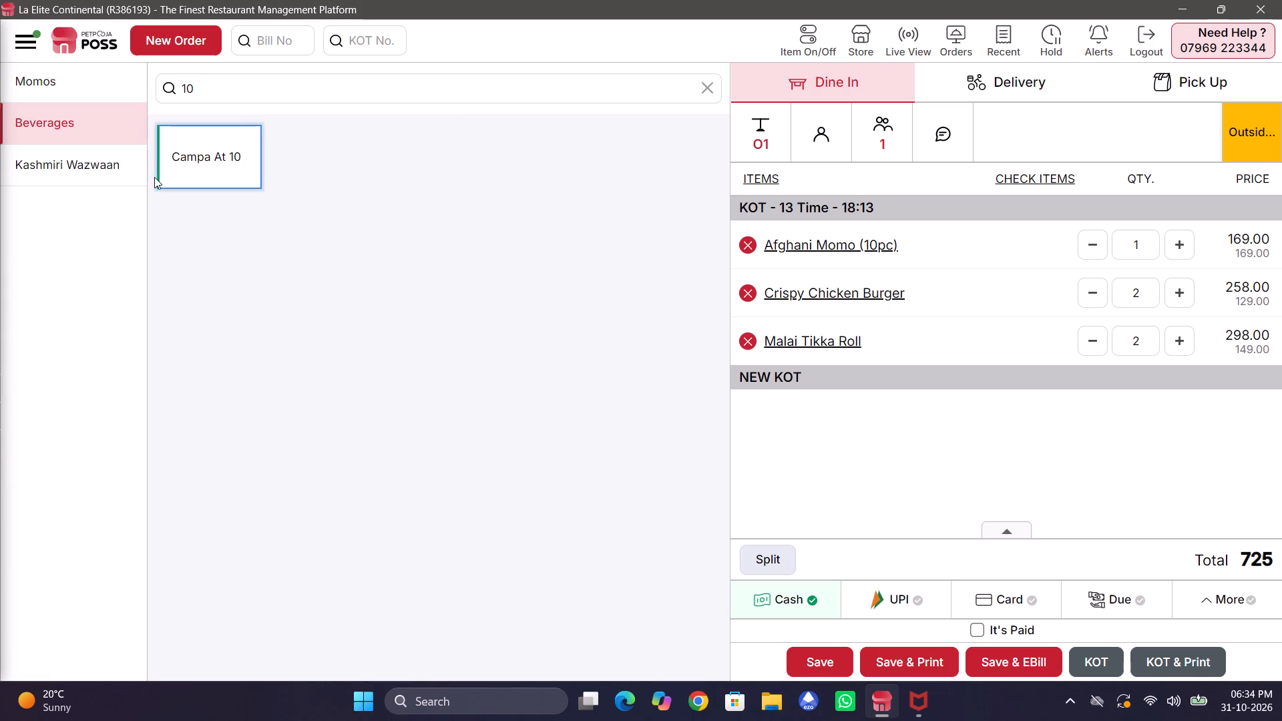
triple_click(182, 164)
left_click(182, 164)
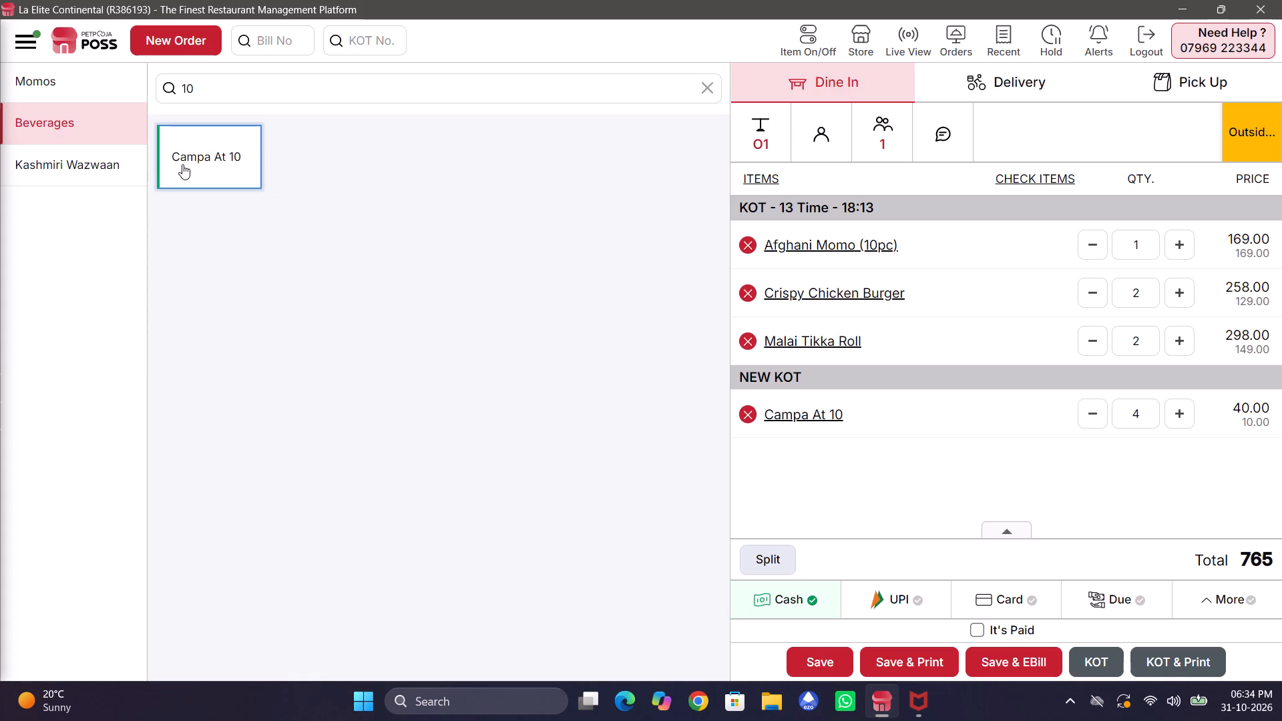
Save and print the bill for Outside table O1's order.
left_click(930, 654)
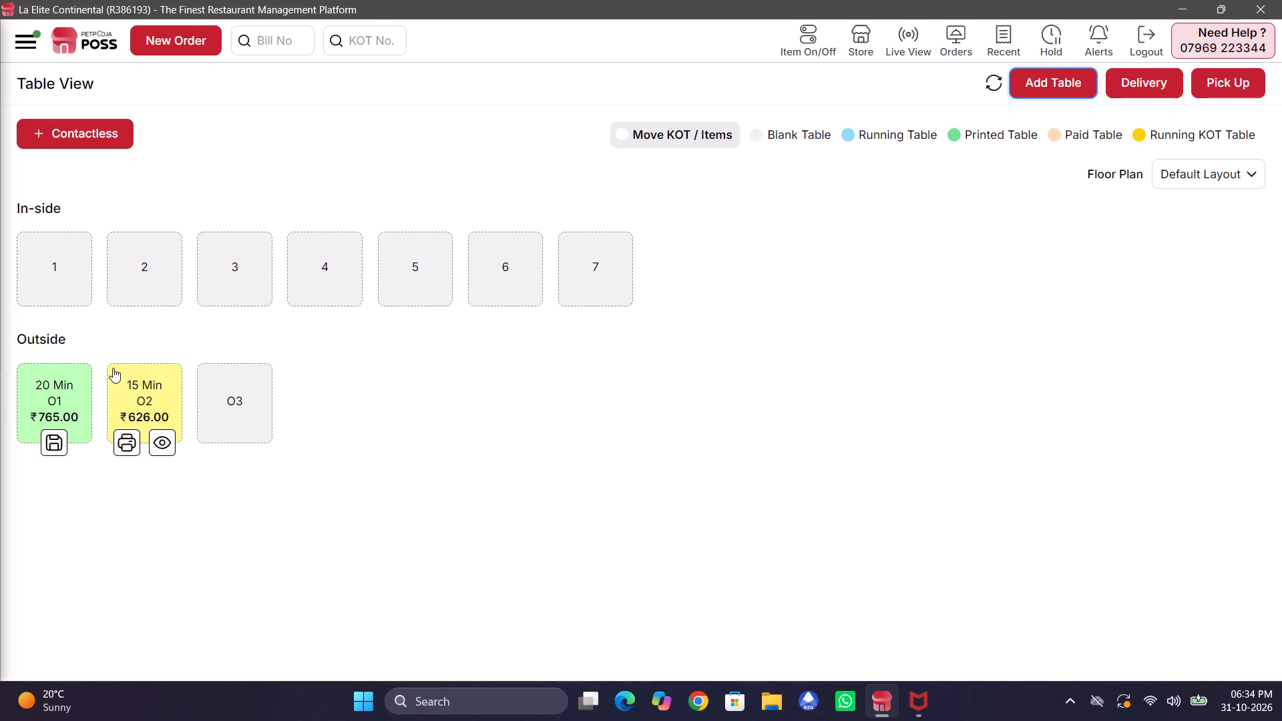
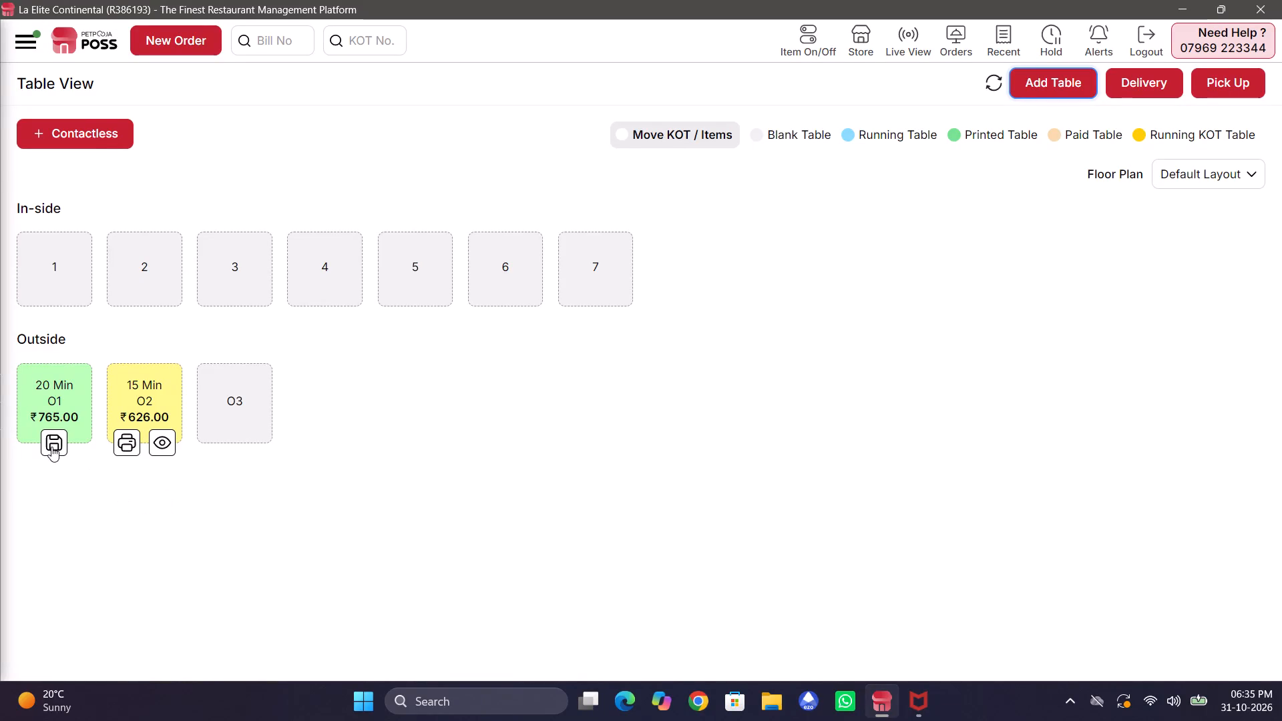
Settle the printed bill for Outside table O1 with UPI as the payment type.
left_click(51, 447)
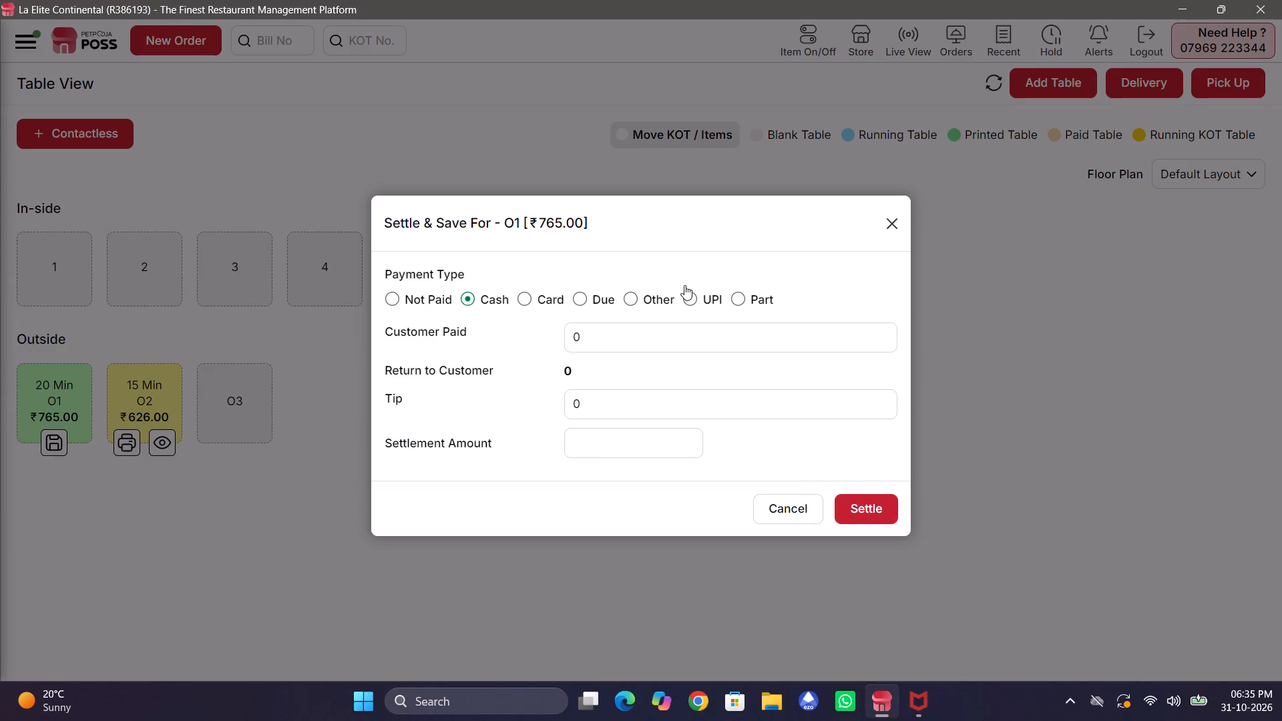
left_click(684, 285)
left_click(874, 437)
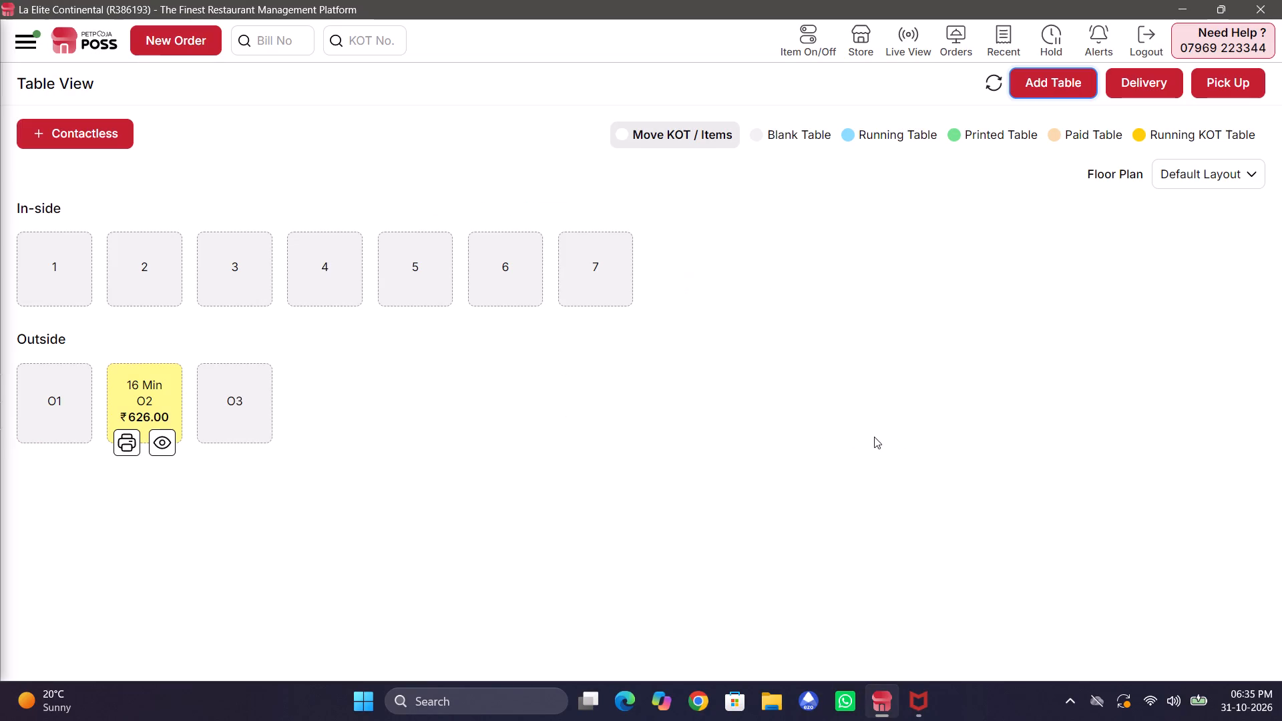
Open the running KOT order of Outside table O2.
left_click(155, 449)
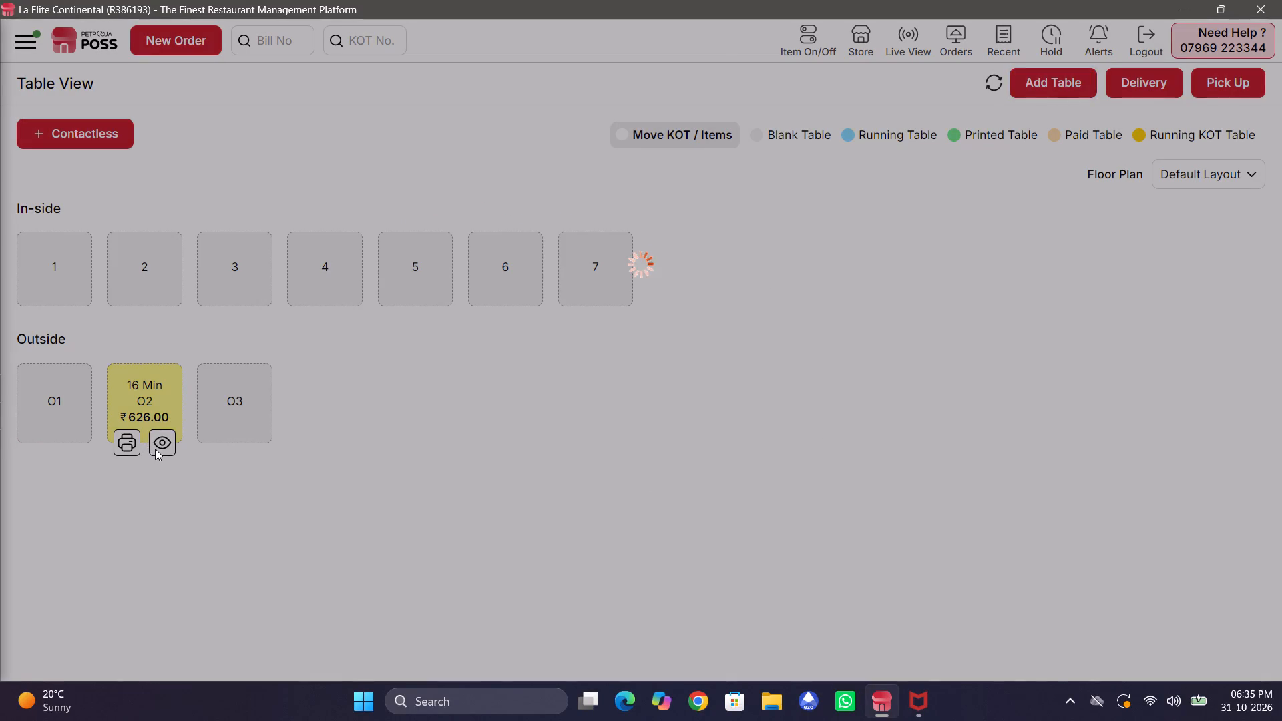
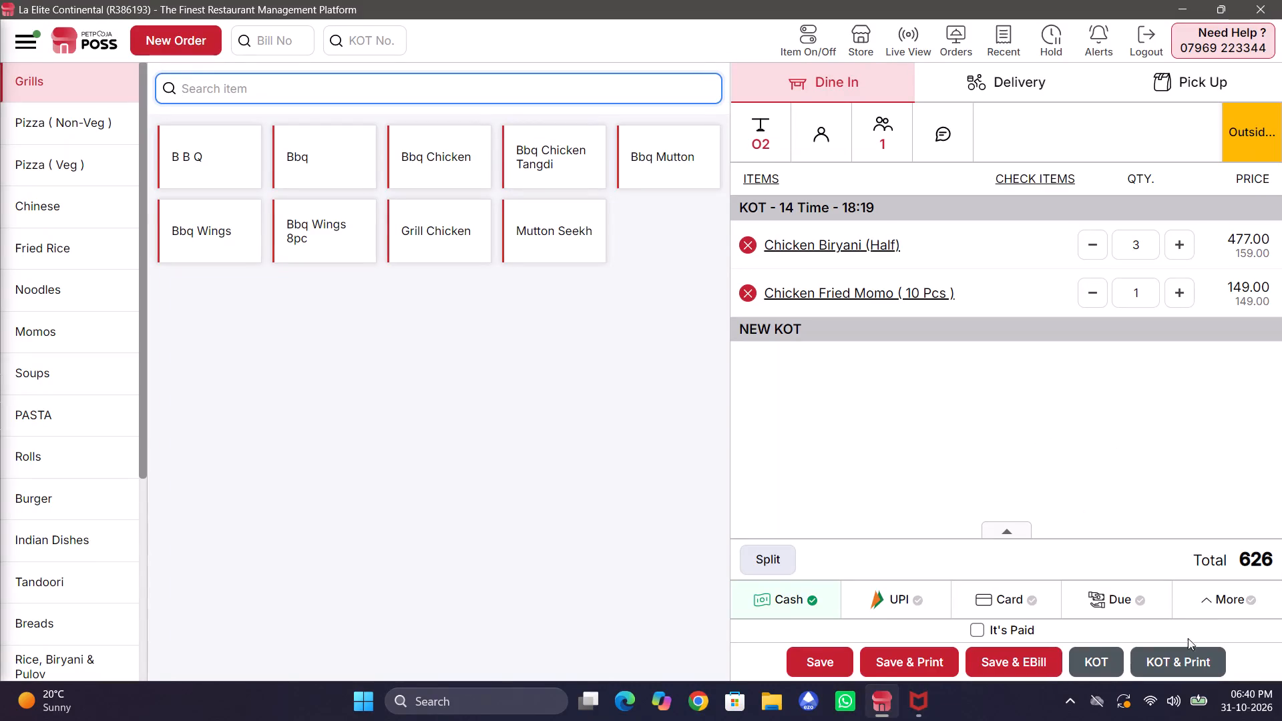
Save the order of Outside table O2 and print its bill.
left_click(908, 658)
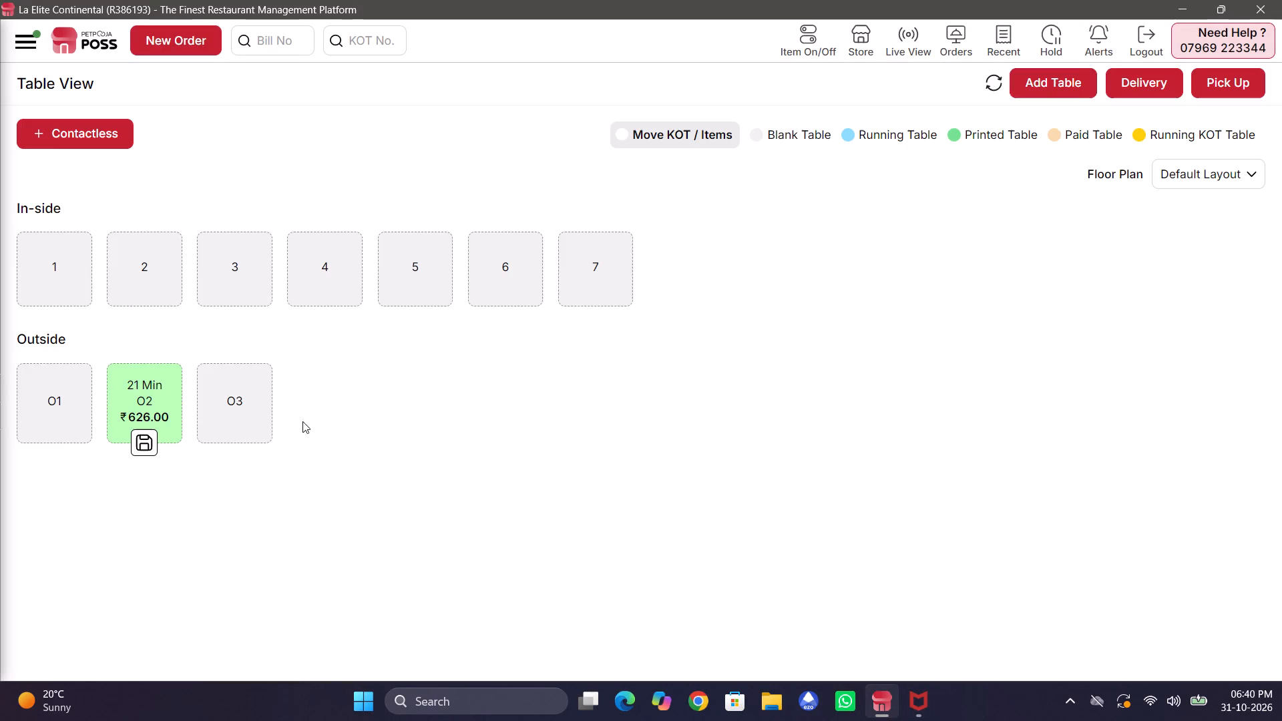
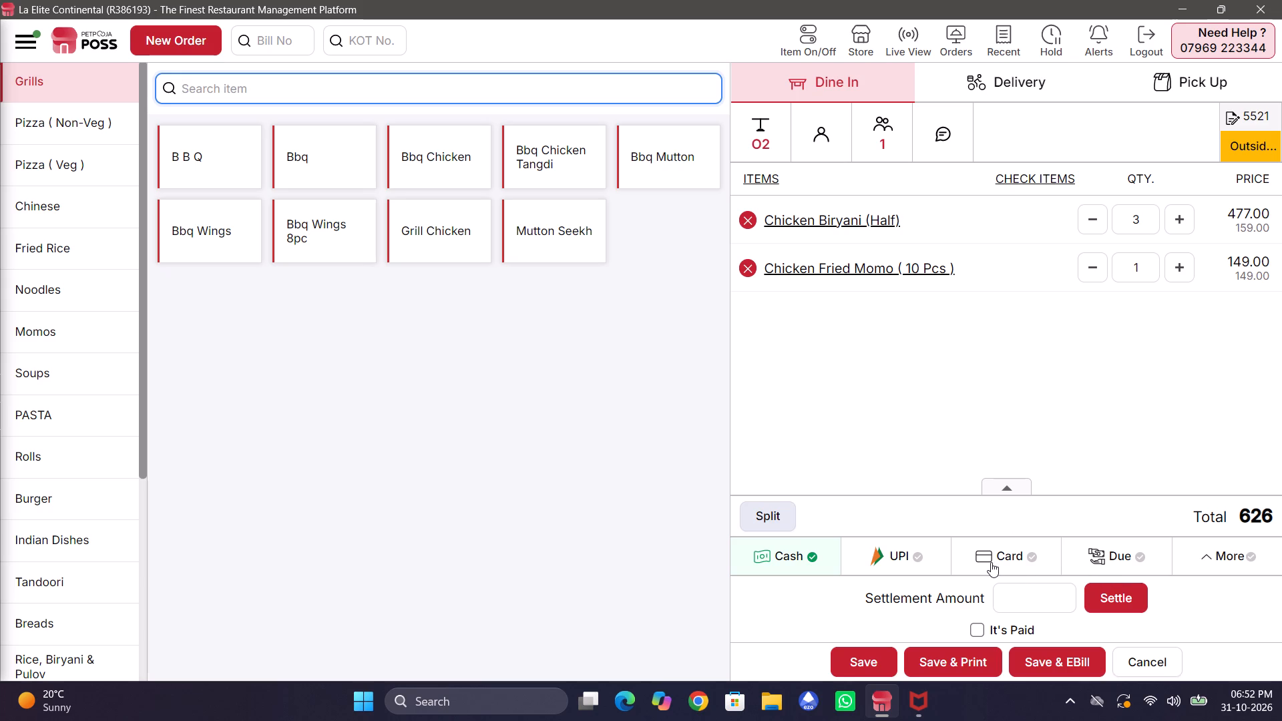
Settle the bill of Outside table O2 with UPI as the payment method.
left_click(927, 553)
left_click(1120, 602)
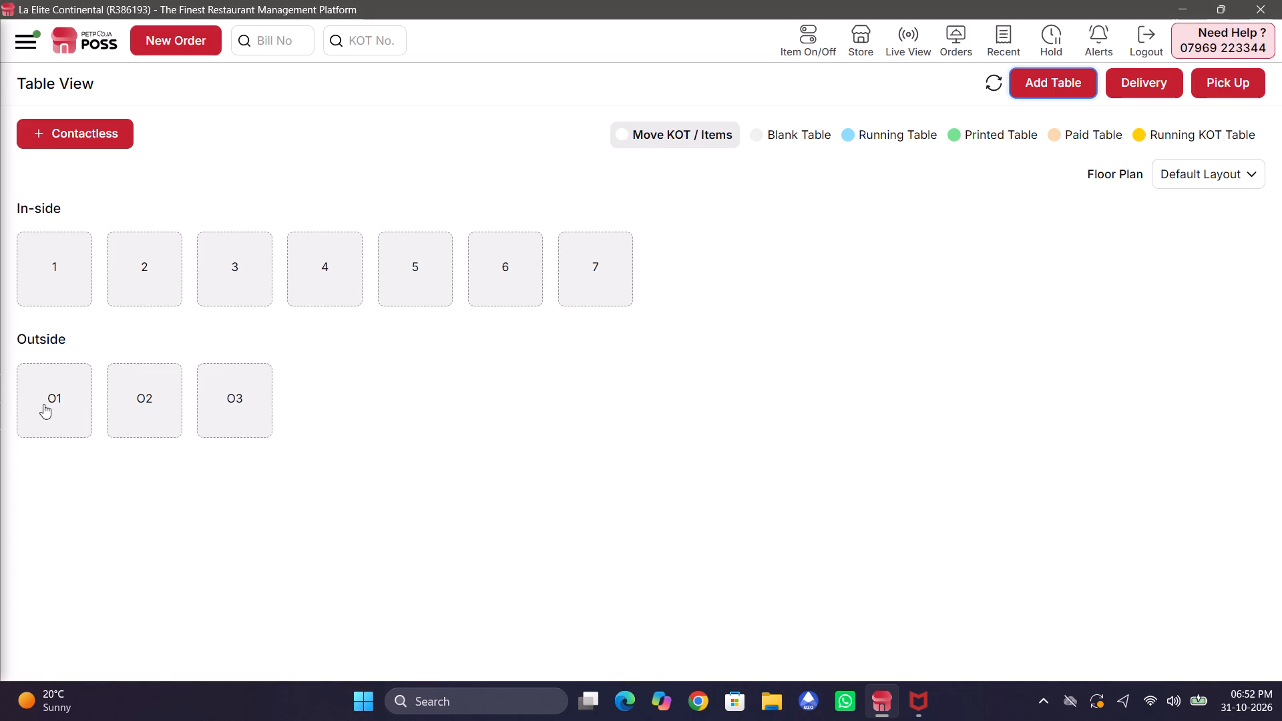
Start a dine-in order for Outside table O1 with three Biryani At 99 from the rice and biryani category.
left_click(43, 404)
left_click_drag(43, 404, 32, 537)
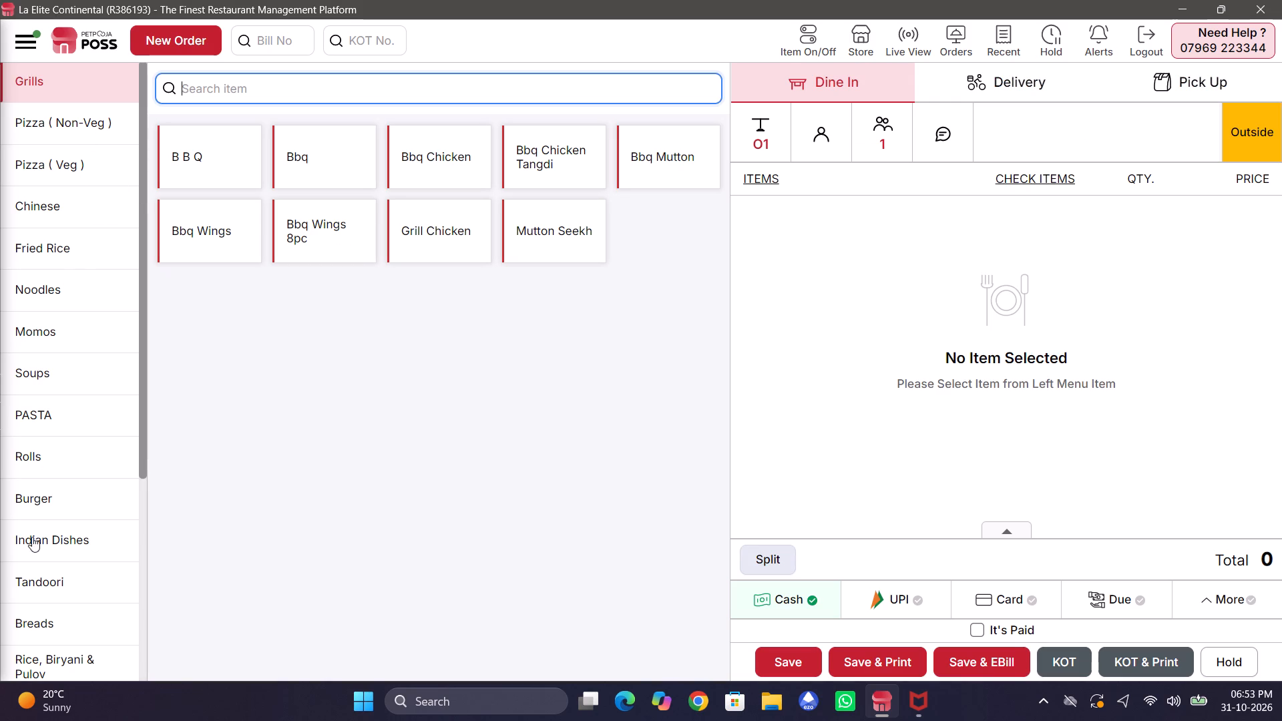
left_click_drag(32, 537, 65, 652)
left_click(65, 652)
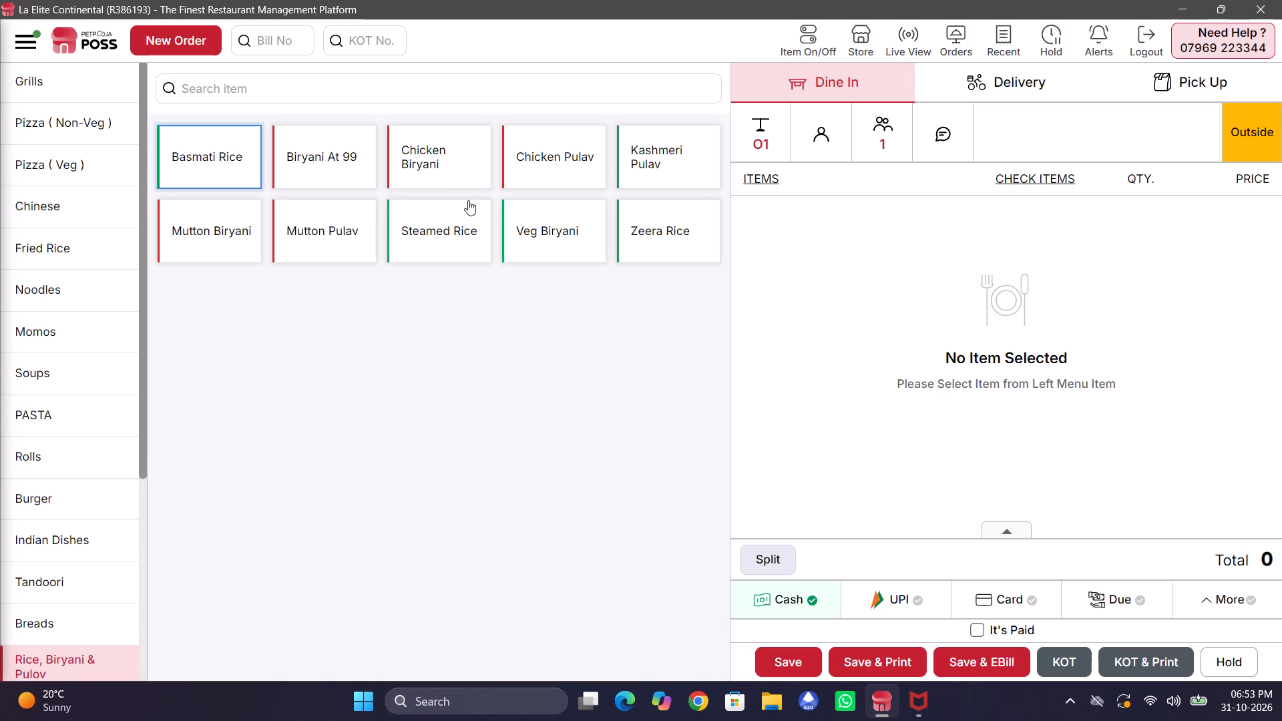
triple_click(312, 156)
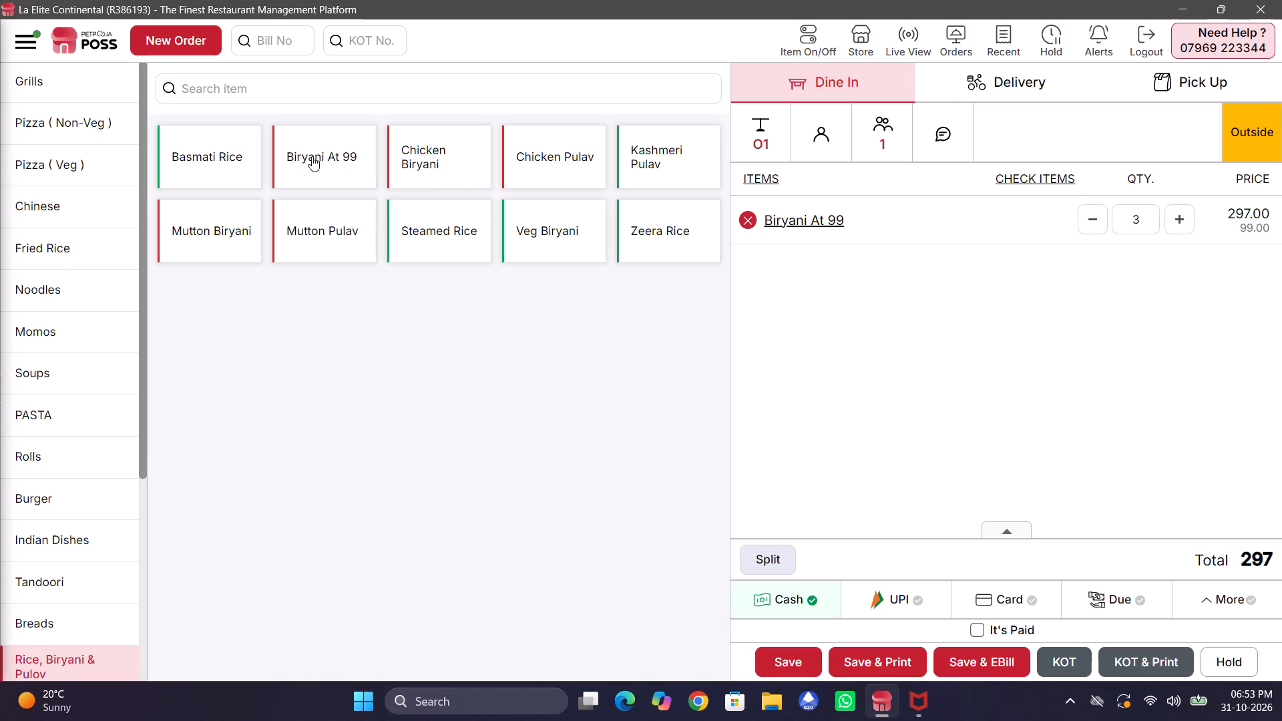
Assign the saved customer Zomato to the order of table O1.
left_click(799, 131)
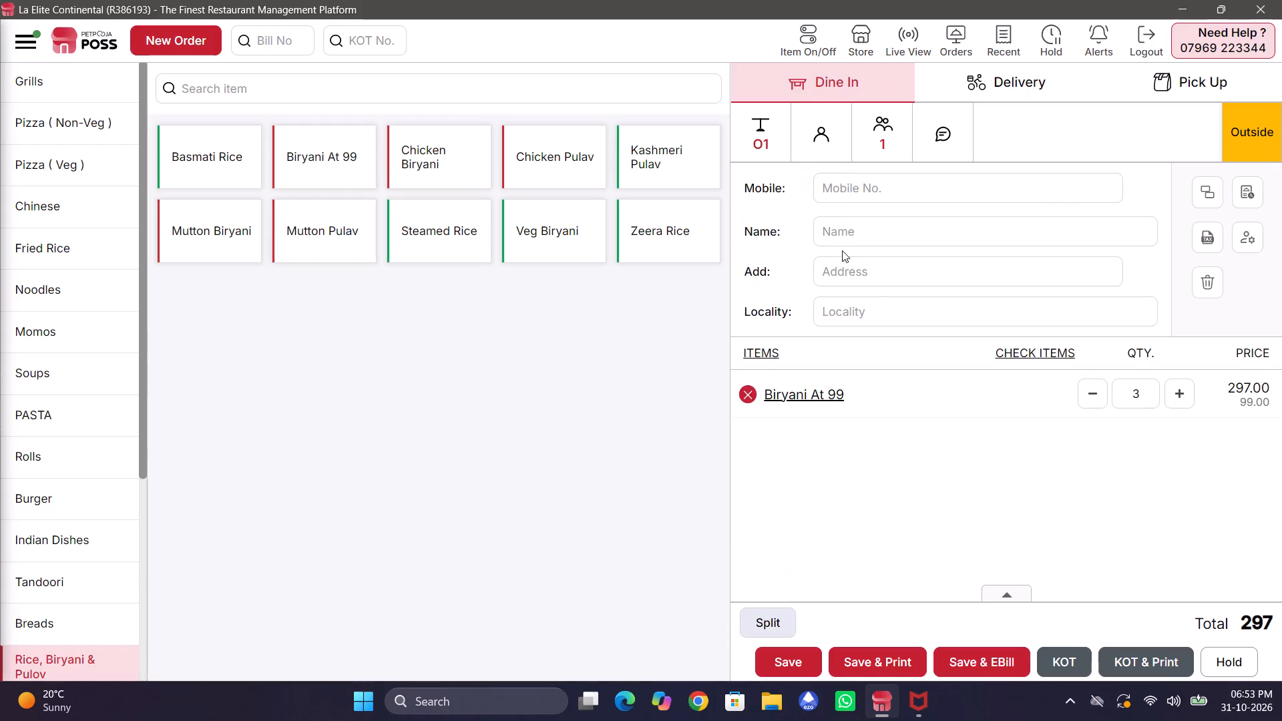
left_click(855, 236)
type("zom")
left_click(855, 257)
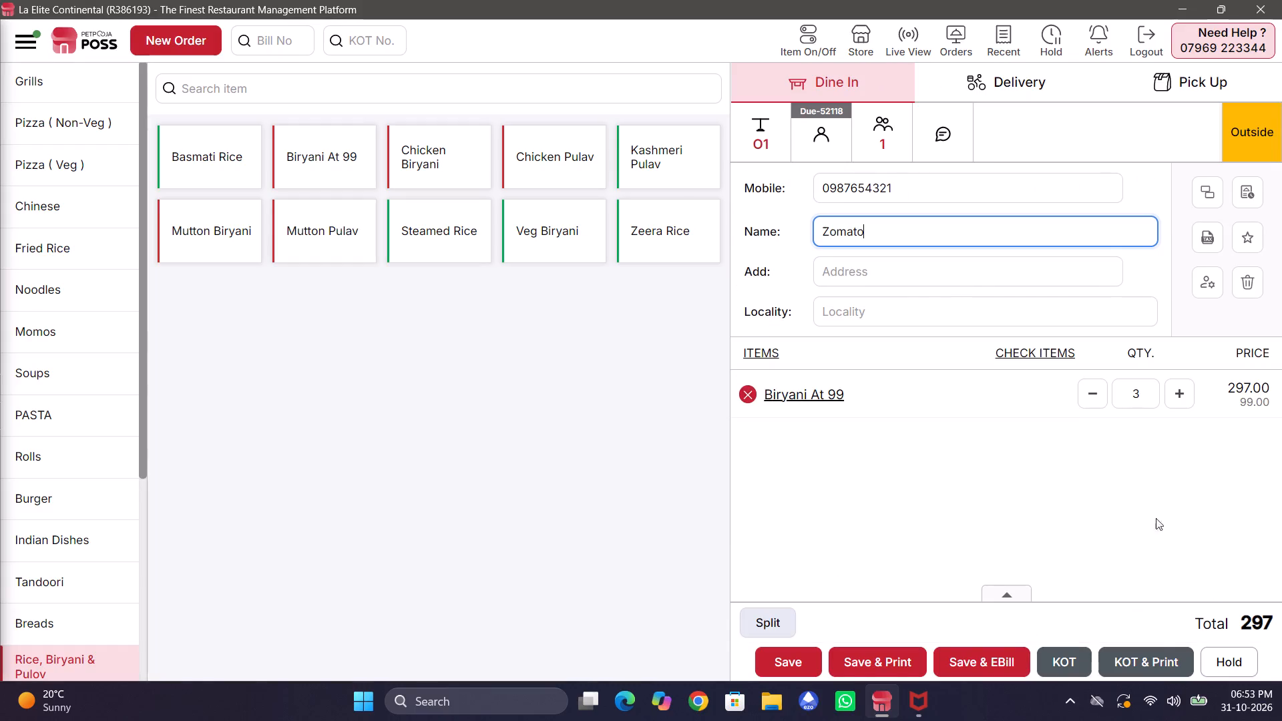
Issue and print the KOT for the order of table O1.
left_click(1144, 651)
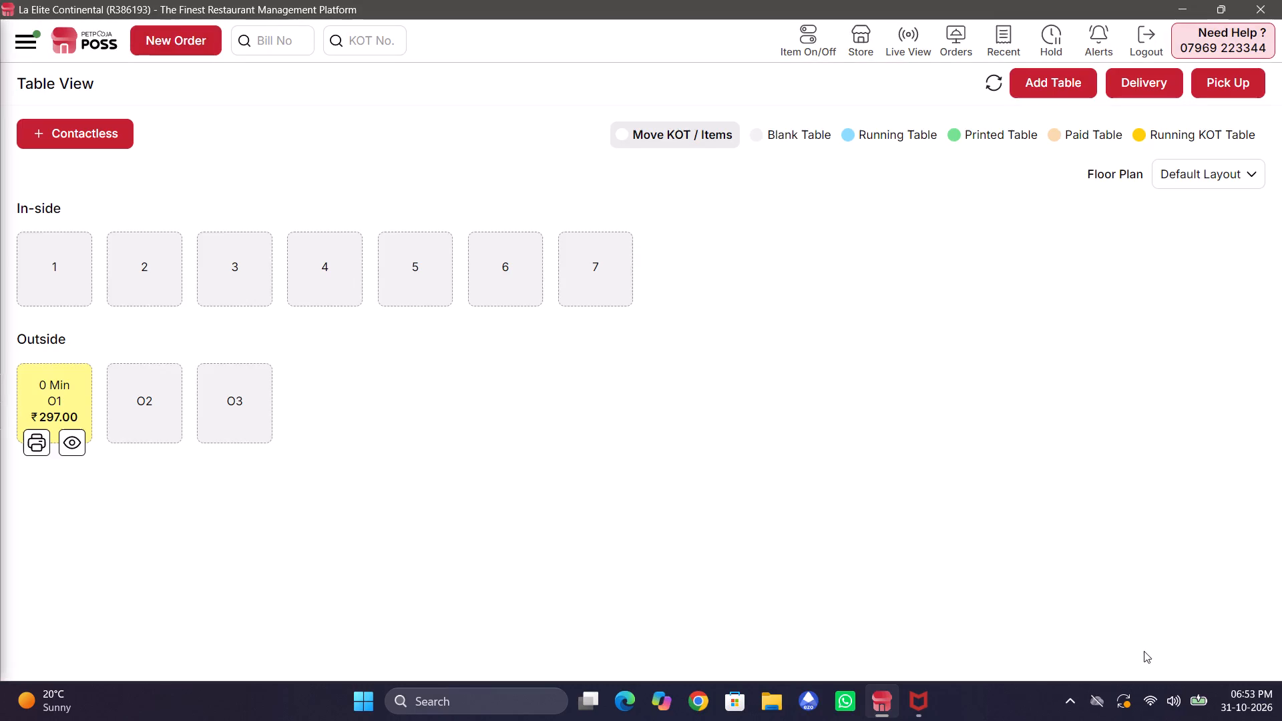
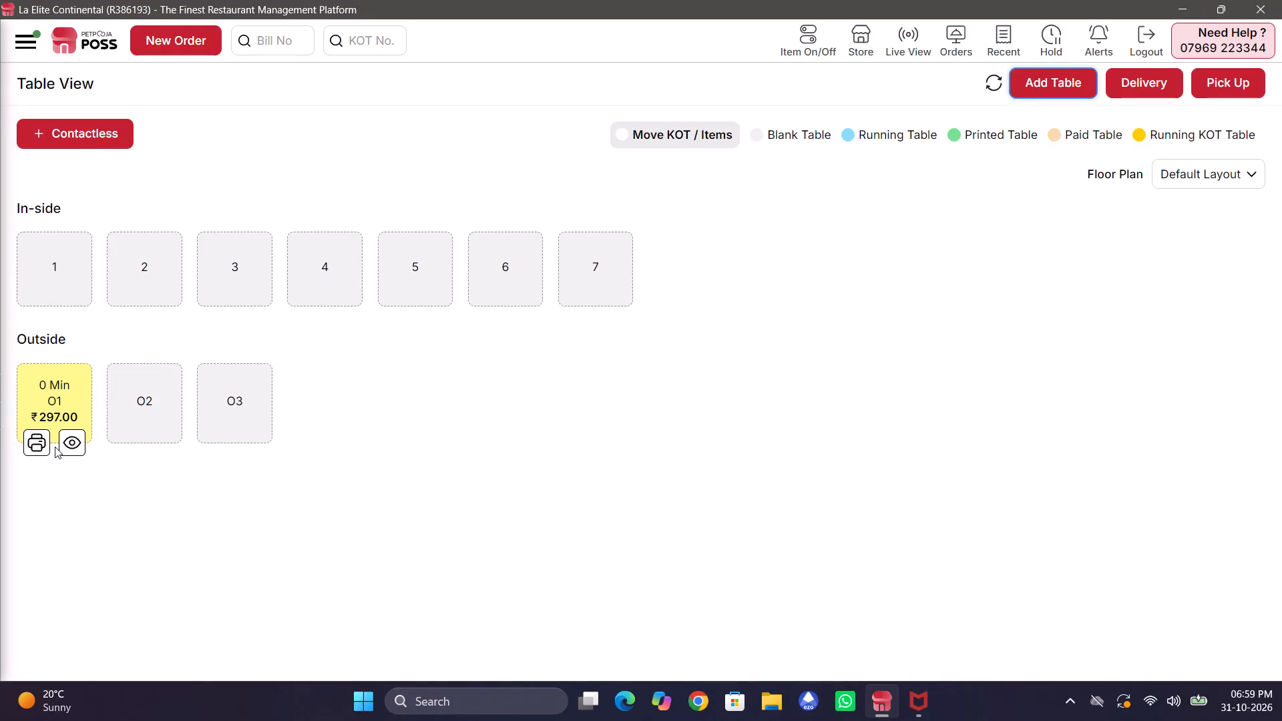
Open the running order of Outside table O1, set its payment type to Due, and save it with an e-bill.
left_click(63, 447)
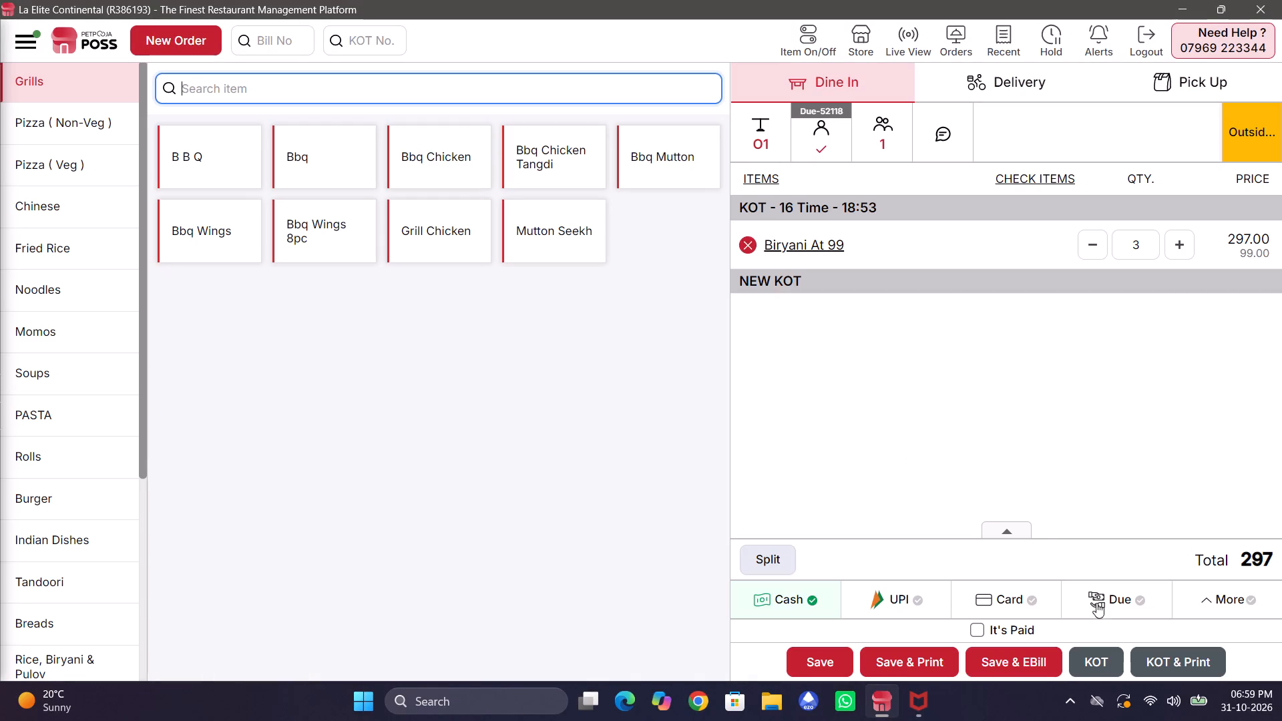
left_click_drag(1108, 593, 1128, 607)
left_click(1128, 607)
left_click(1026, 666)
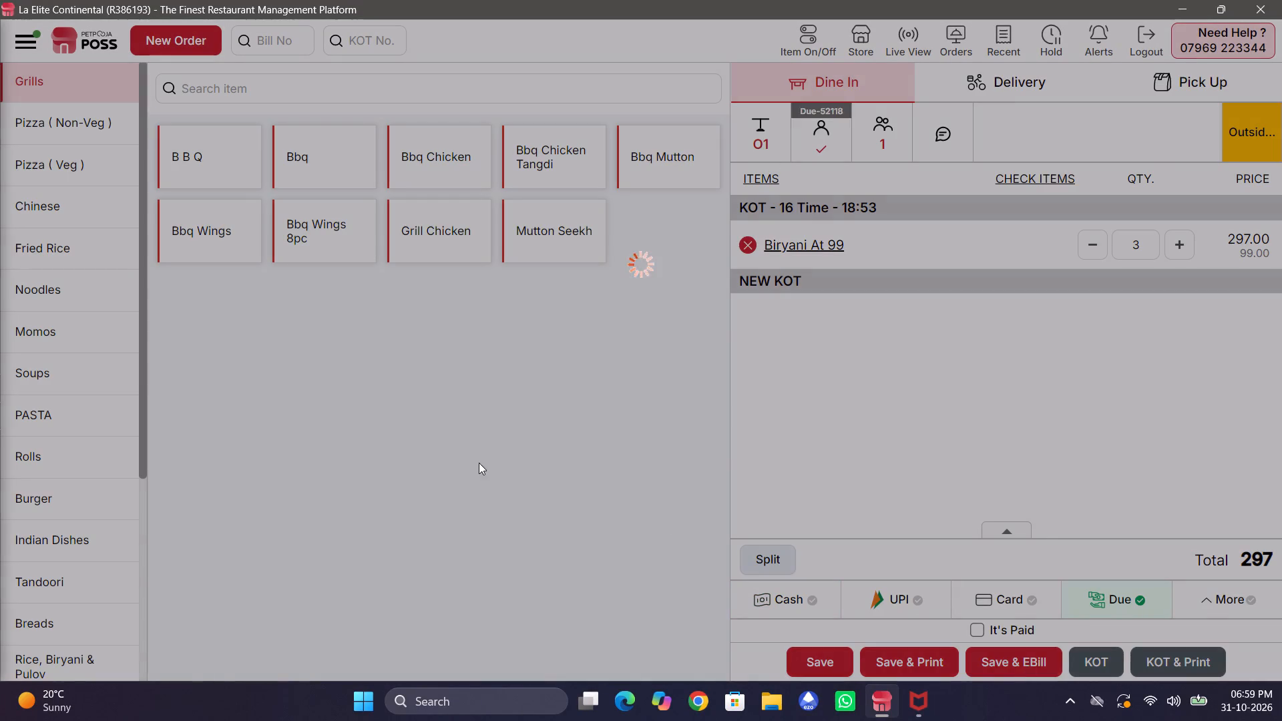
Settle the bill of Outside table O1 with Due as the payment type.
left_click(53, 450)
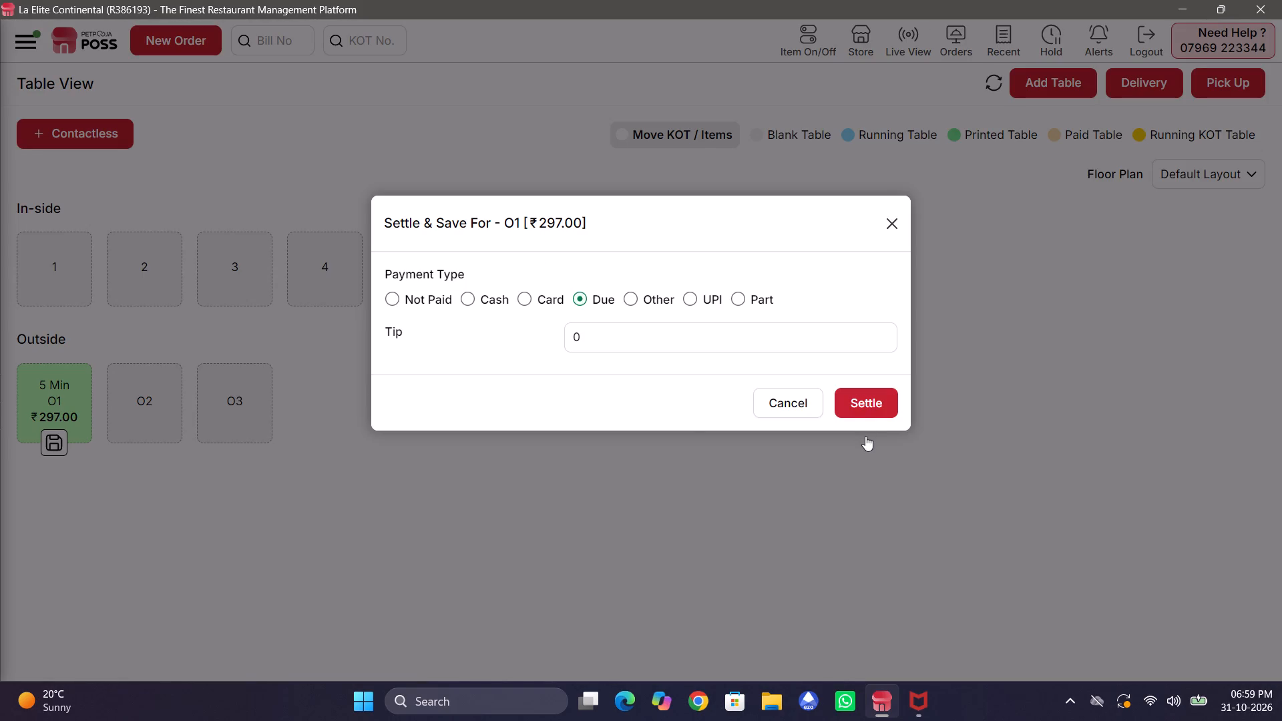
left_click(865, 436)
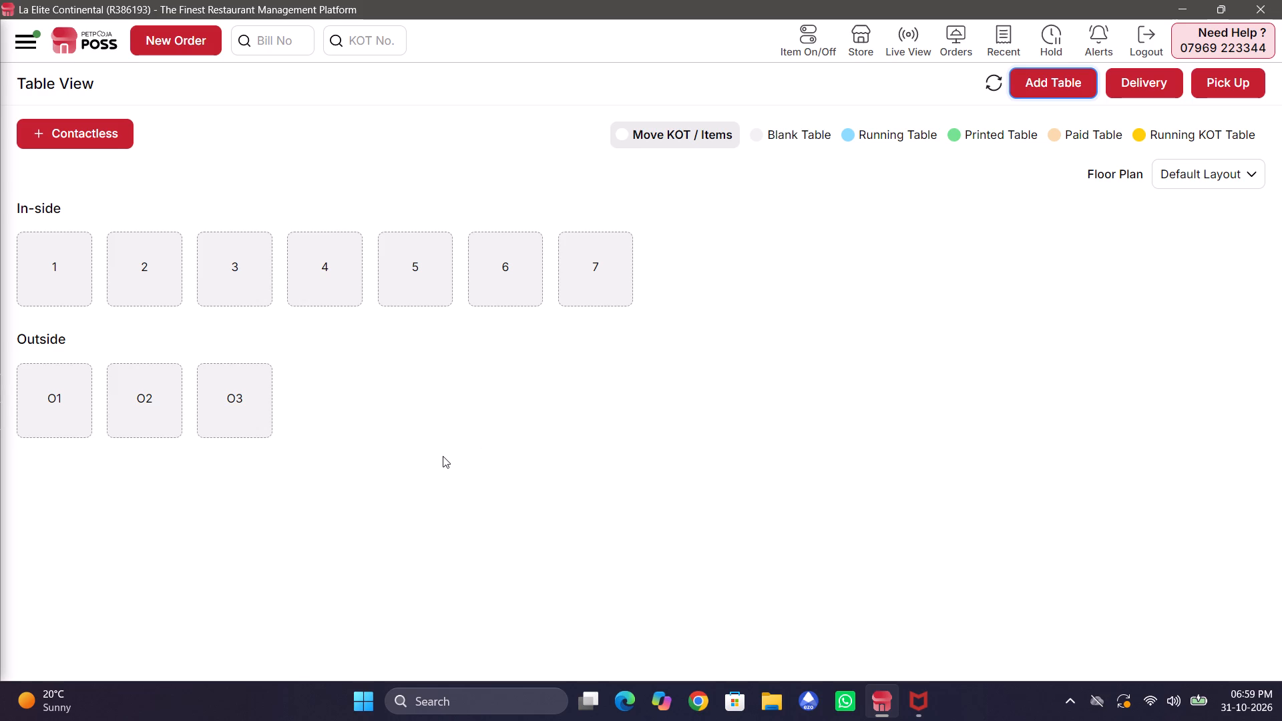
View the day's Sales Report and return to the table view.
key("s")
key("ctrl+s")
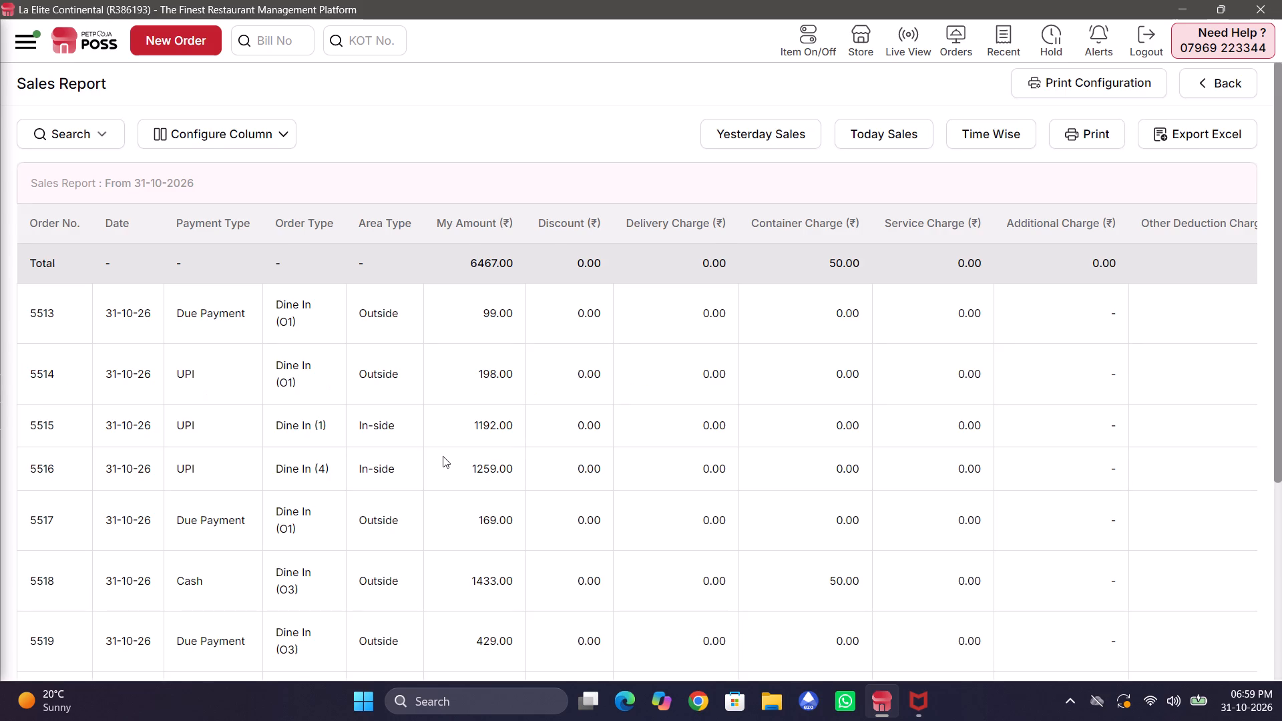
key("ctrl+t")
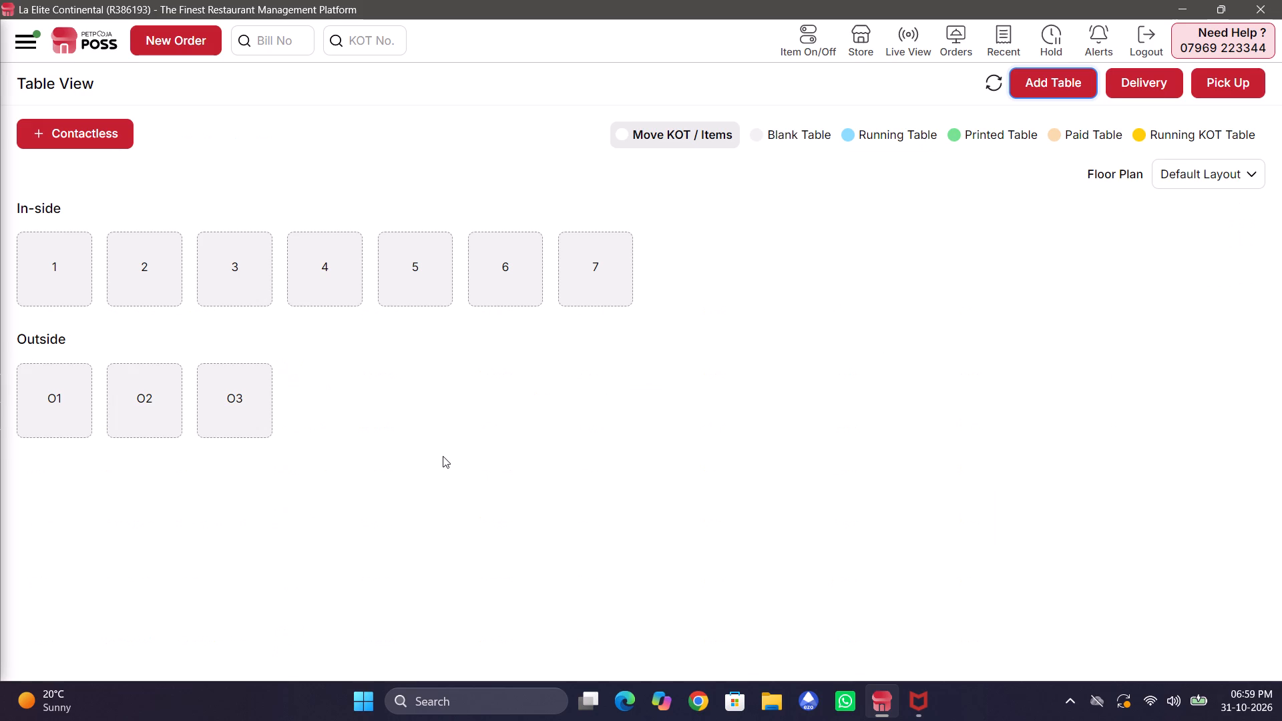
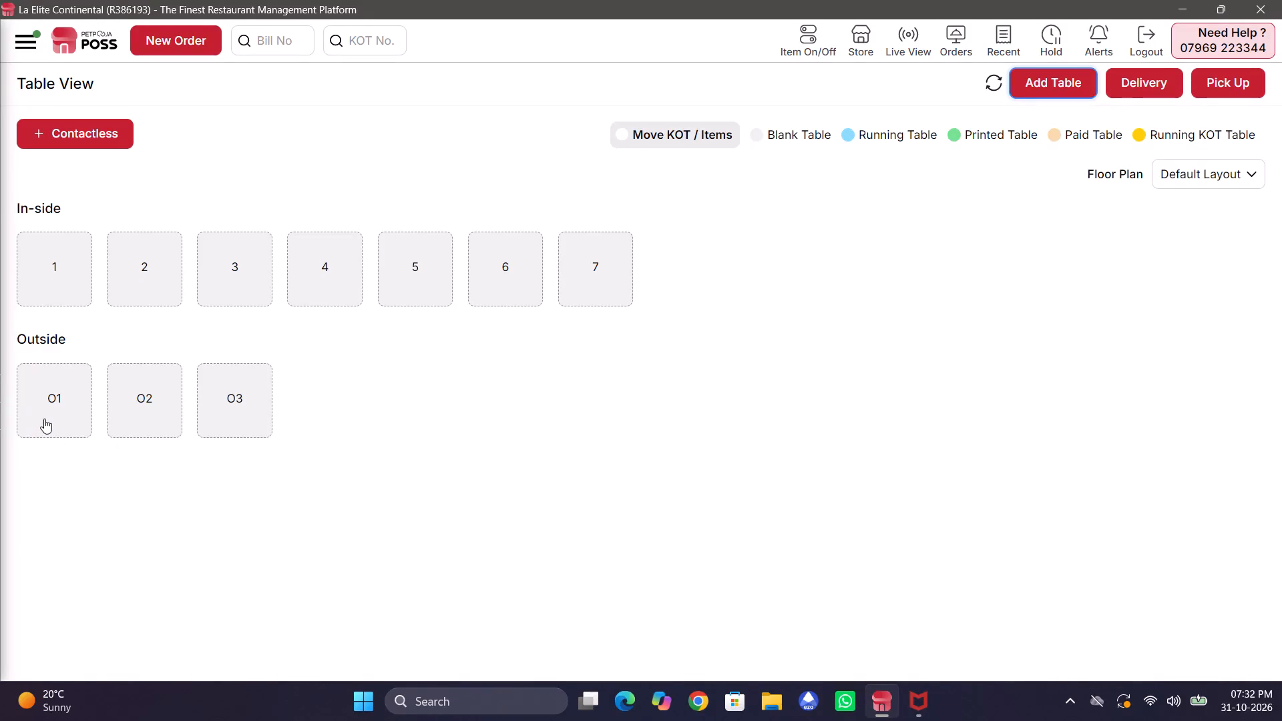
Start a new order on Outside table O1 and add one Half Chicken Biryani from the rice and biryani category.
left_click(44, 419)
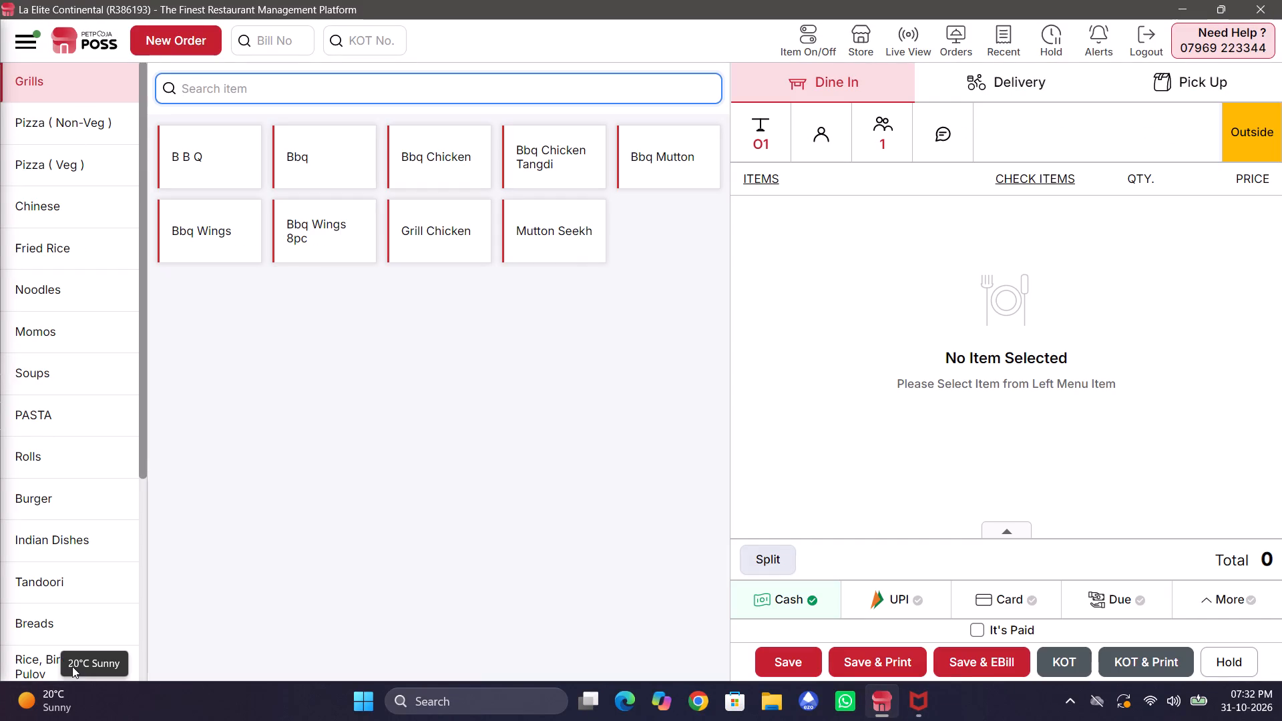
left_click(43, 660)
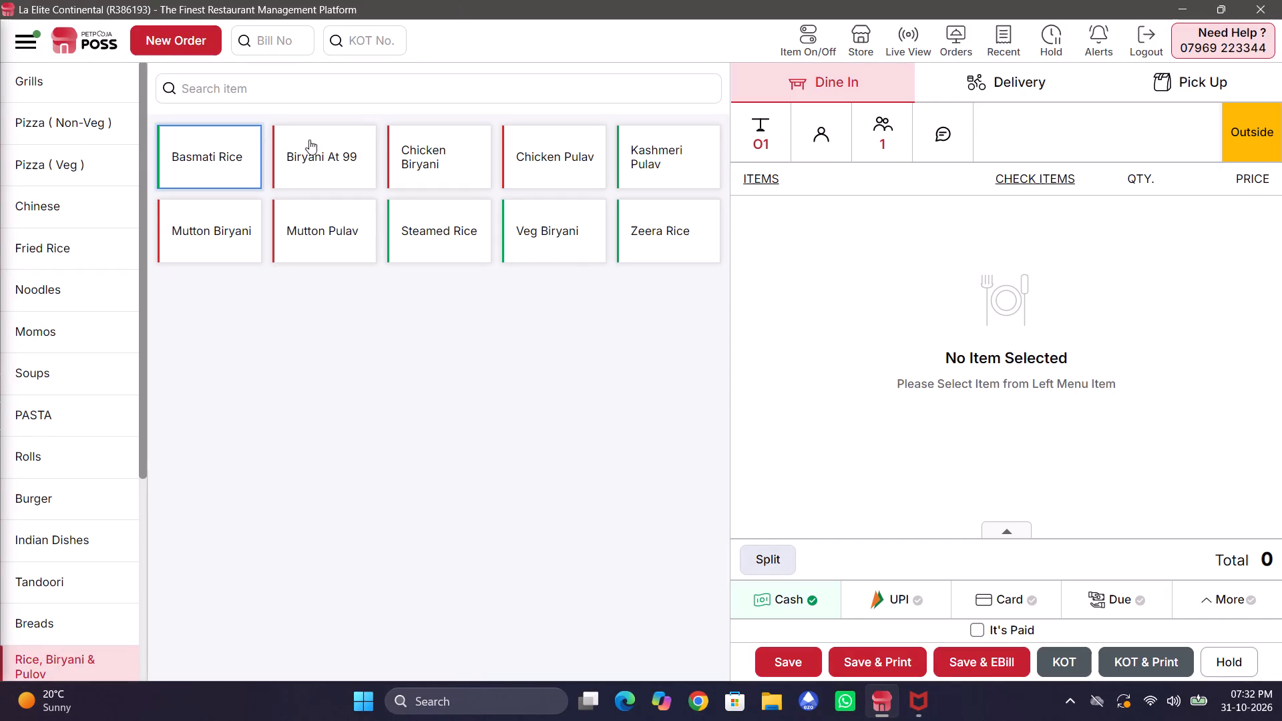
left_click(450, 150)
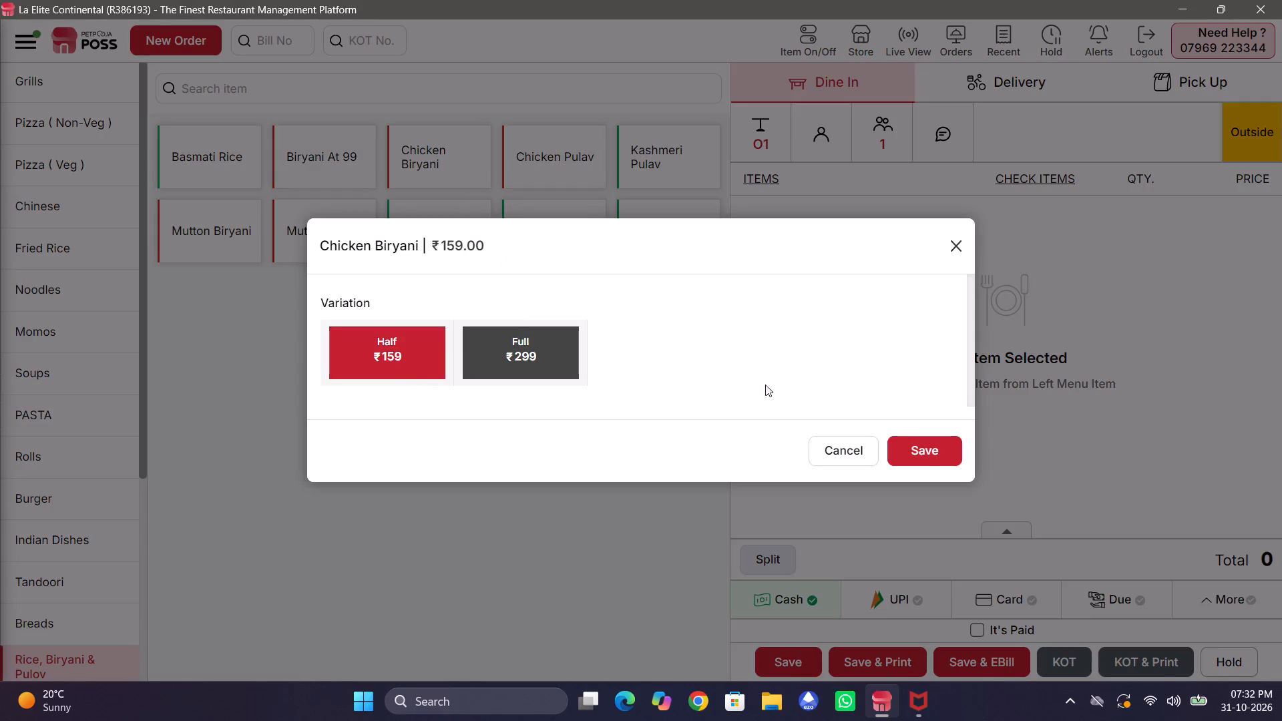
left_click(909, 451)
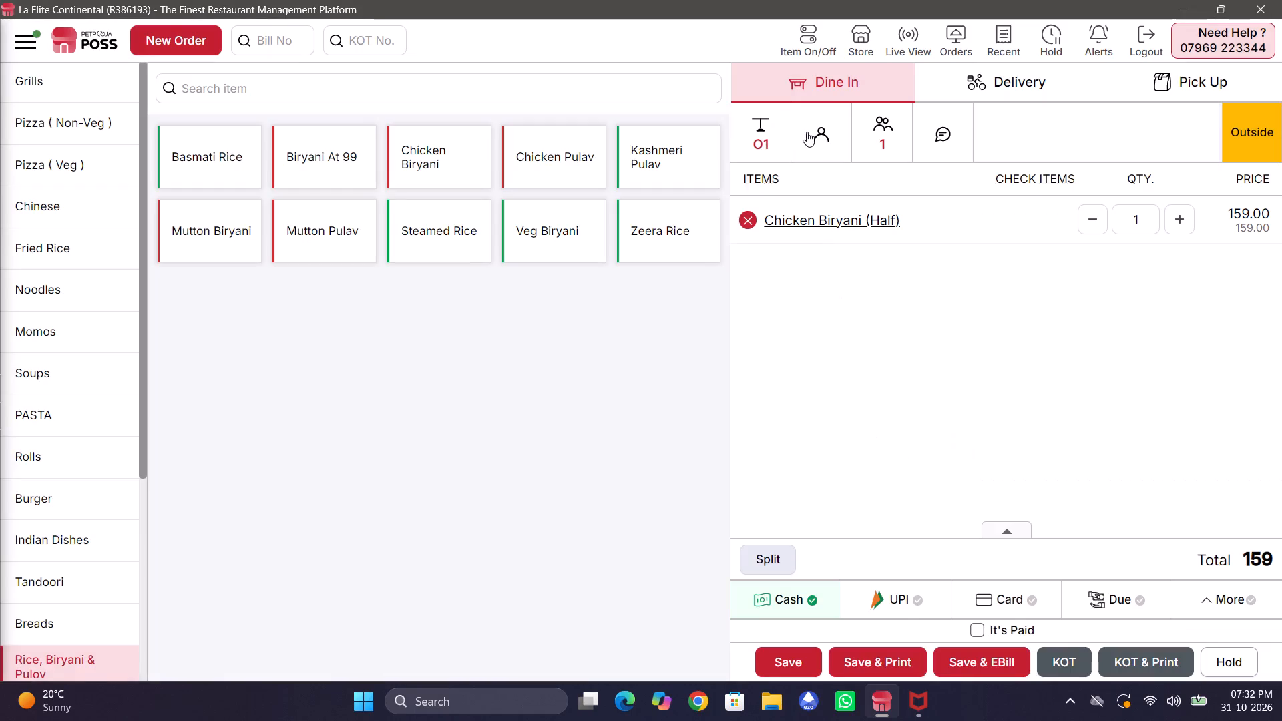
Assign the existing customer swiggy to the table O1 order and issue its KOT with a printout.
left_click(809, 136)
left_click(839, 226)
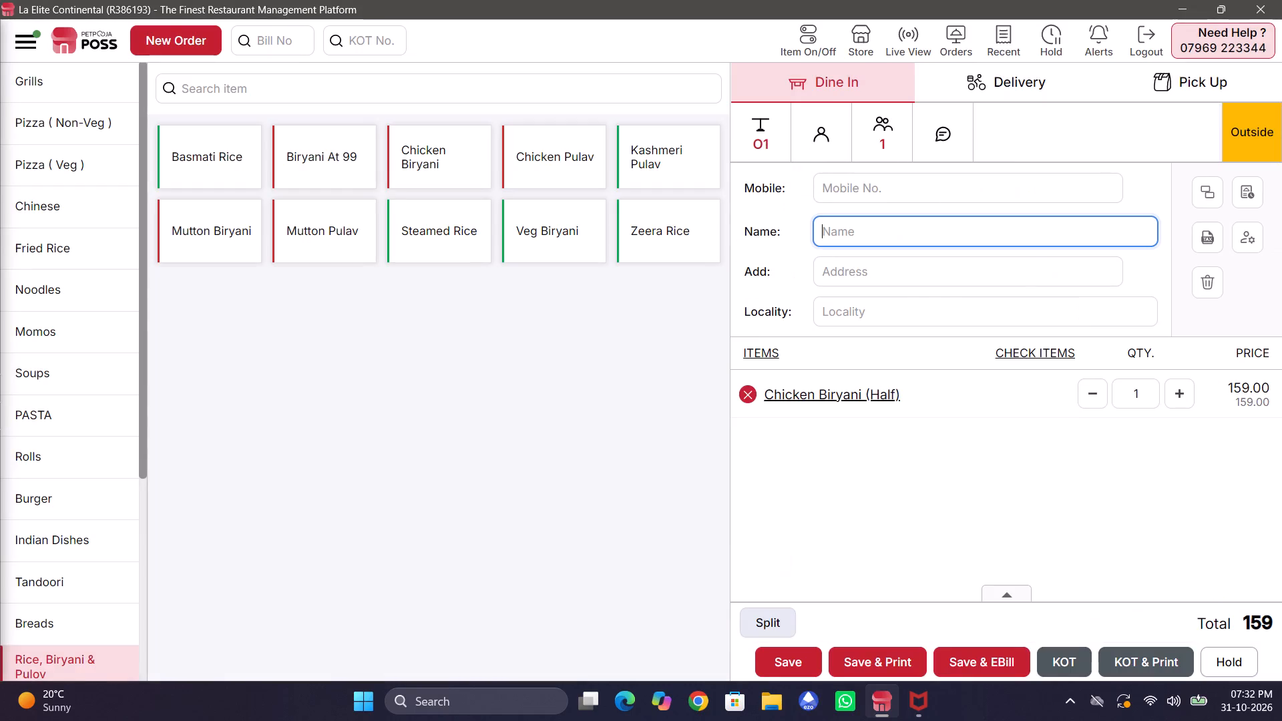
type("swi")
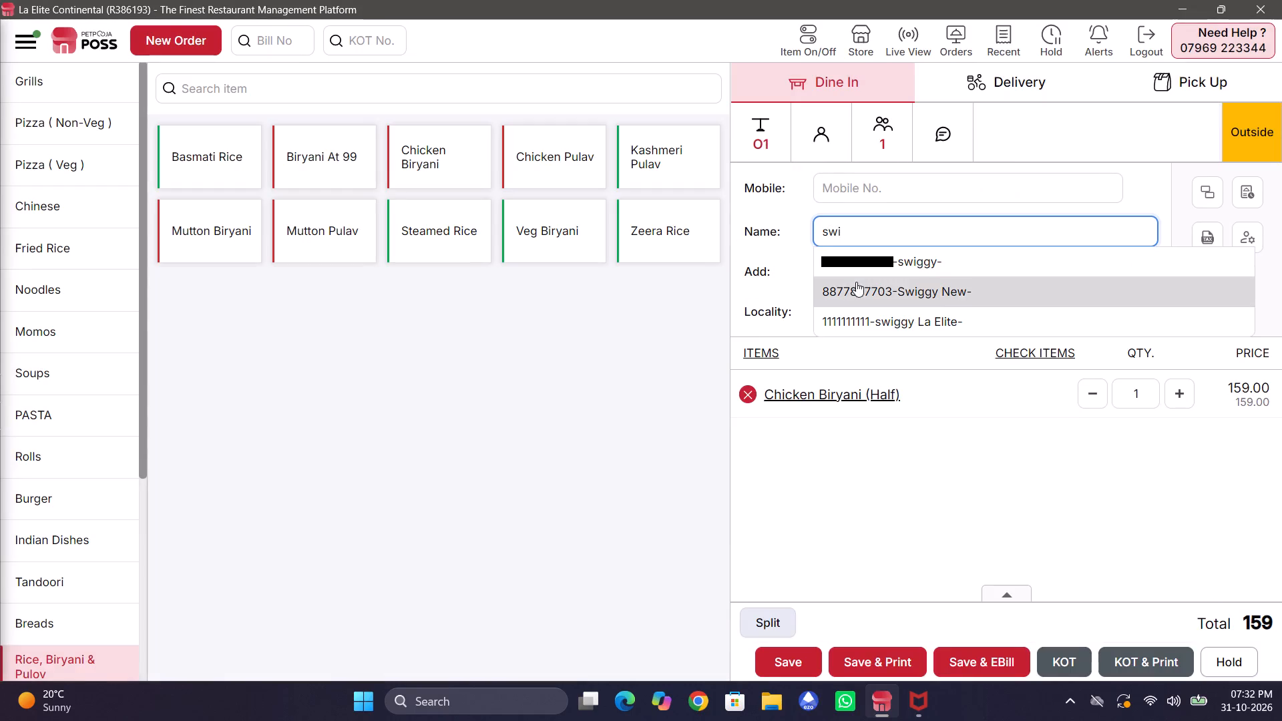
left_click(861, 257)
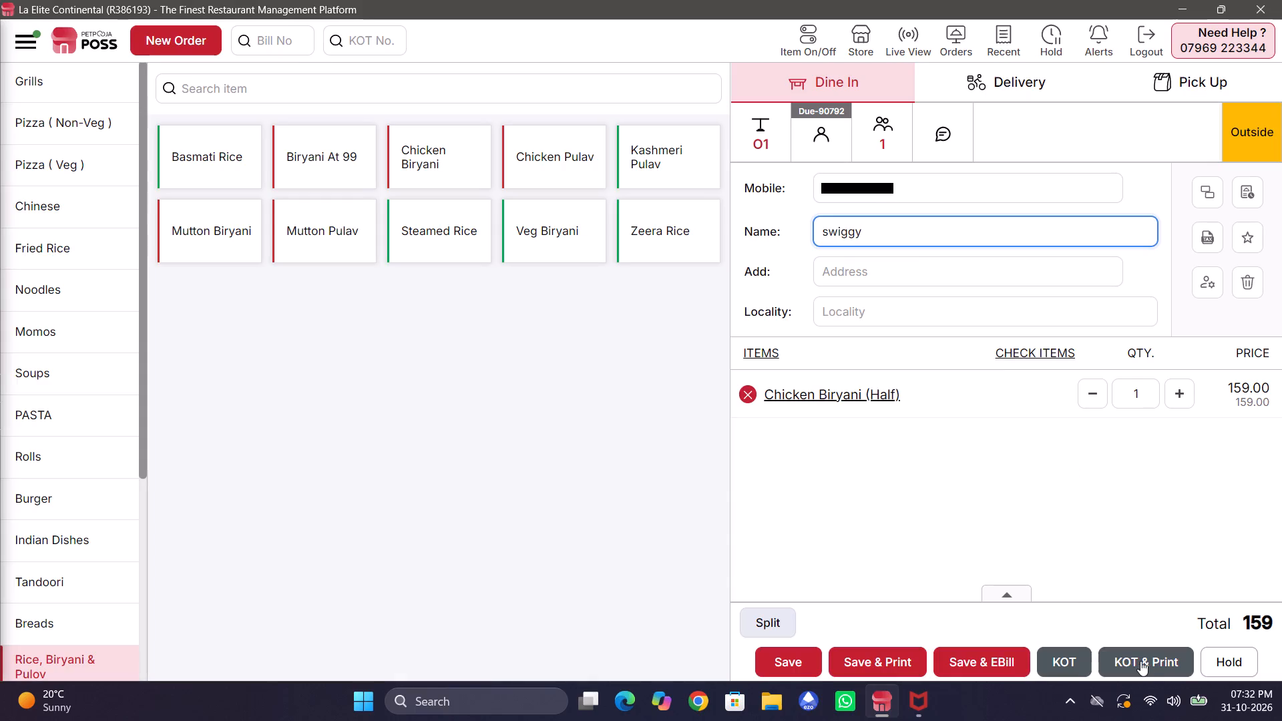
left_click(1140, 662)
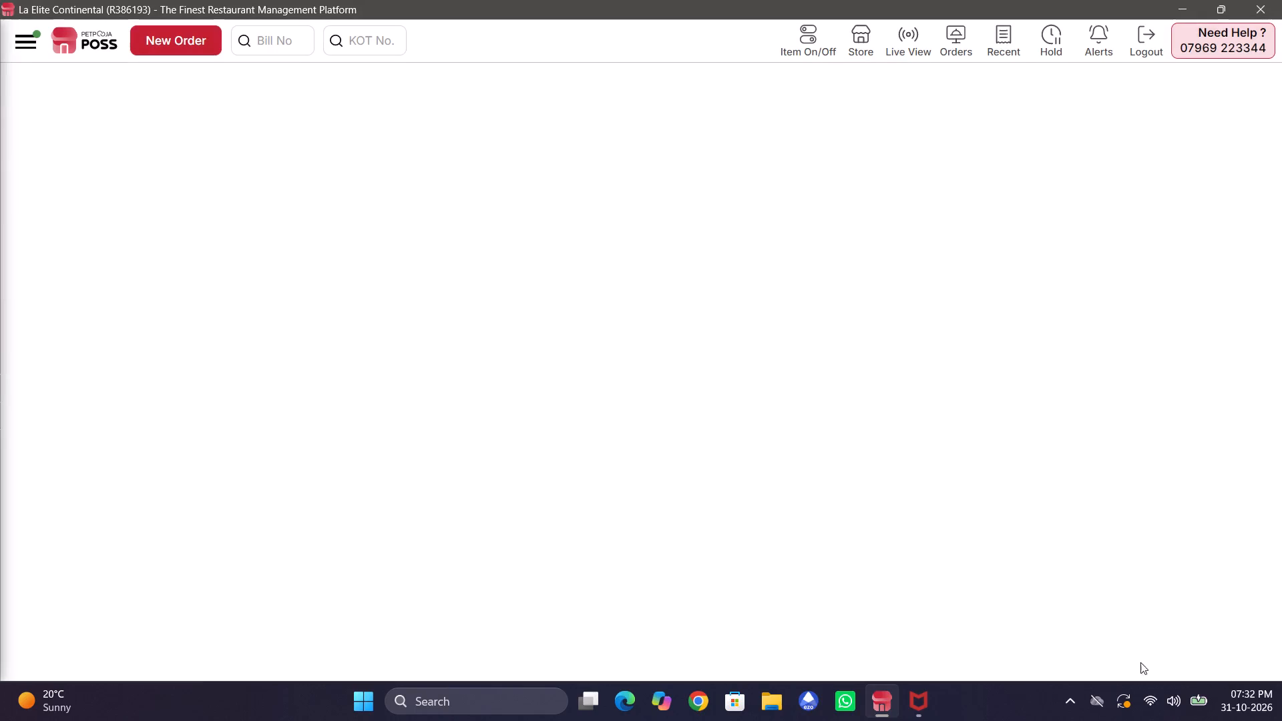
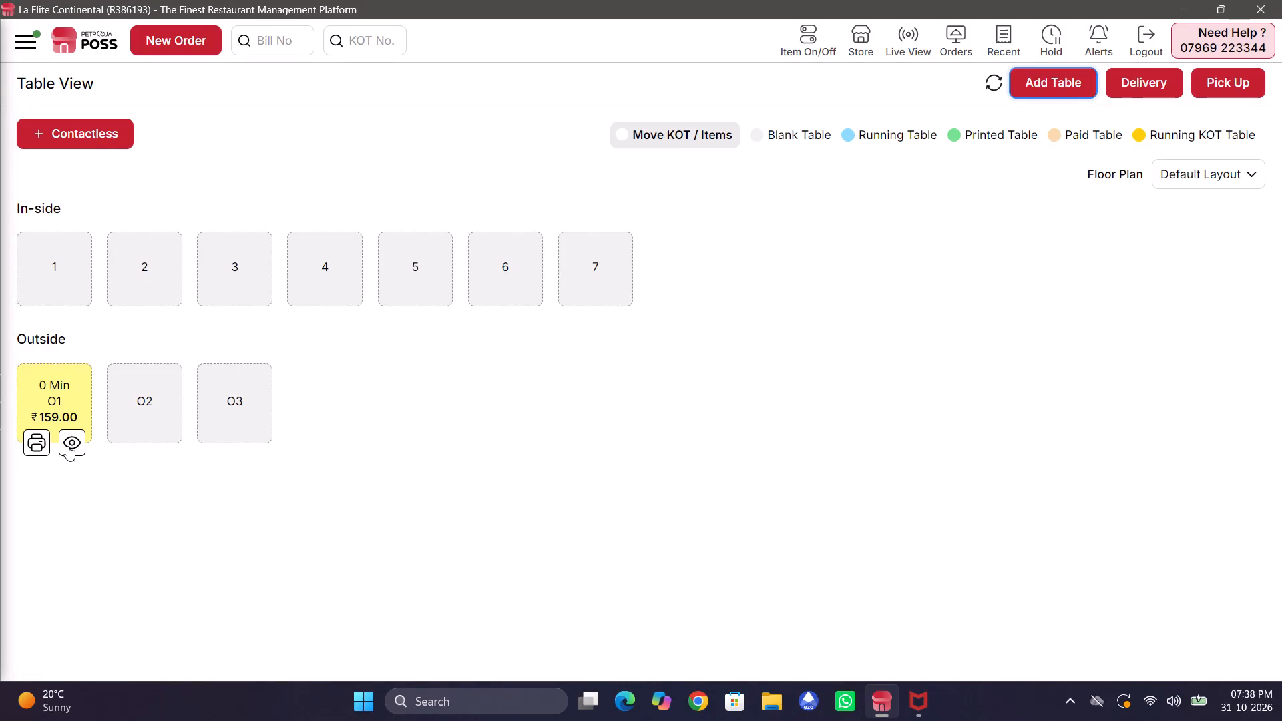
Save the Outside table O1 order with Due payment and an e-bill, and settle it.
left_click(71, 447)
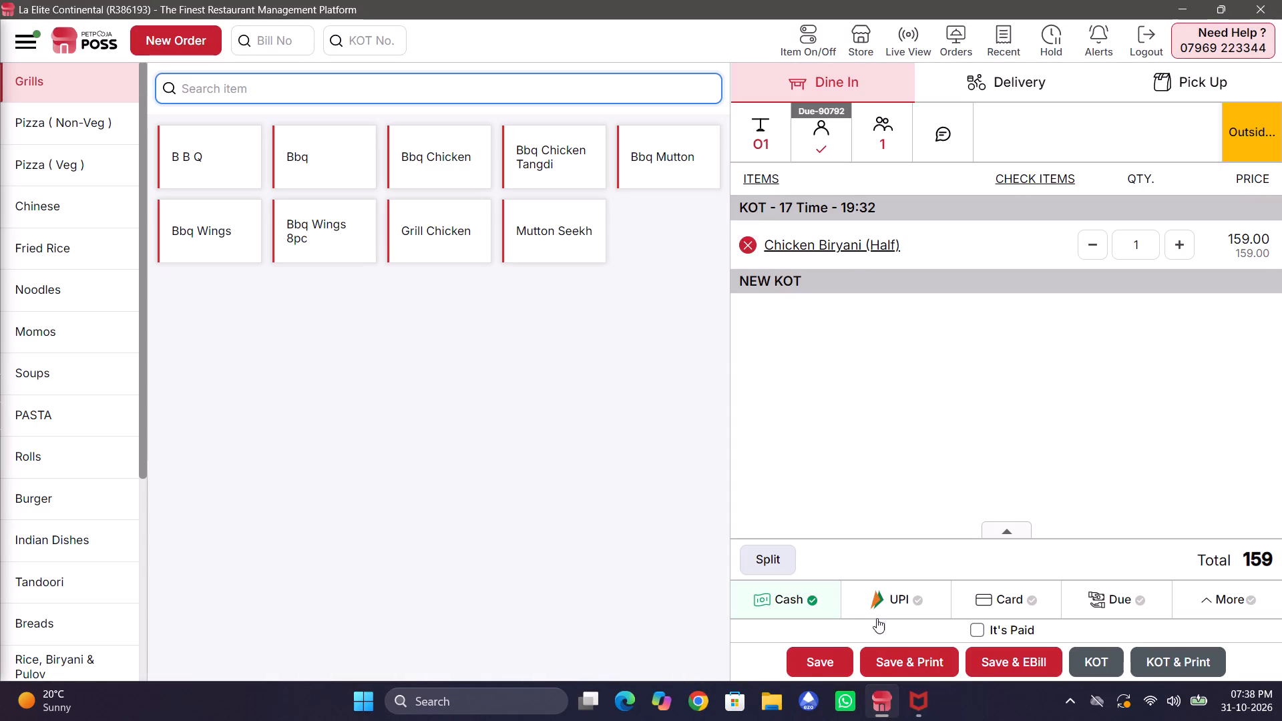
left_click(1119, 594)
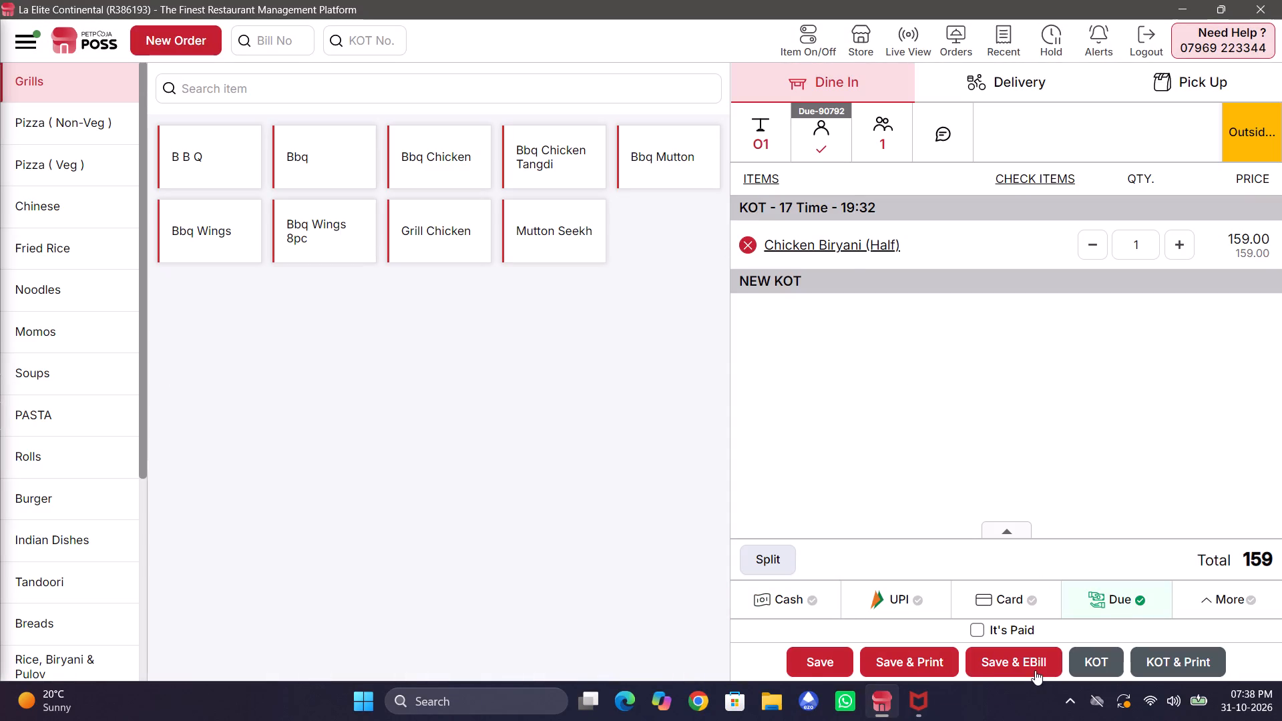
left_click(1035, 670)
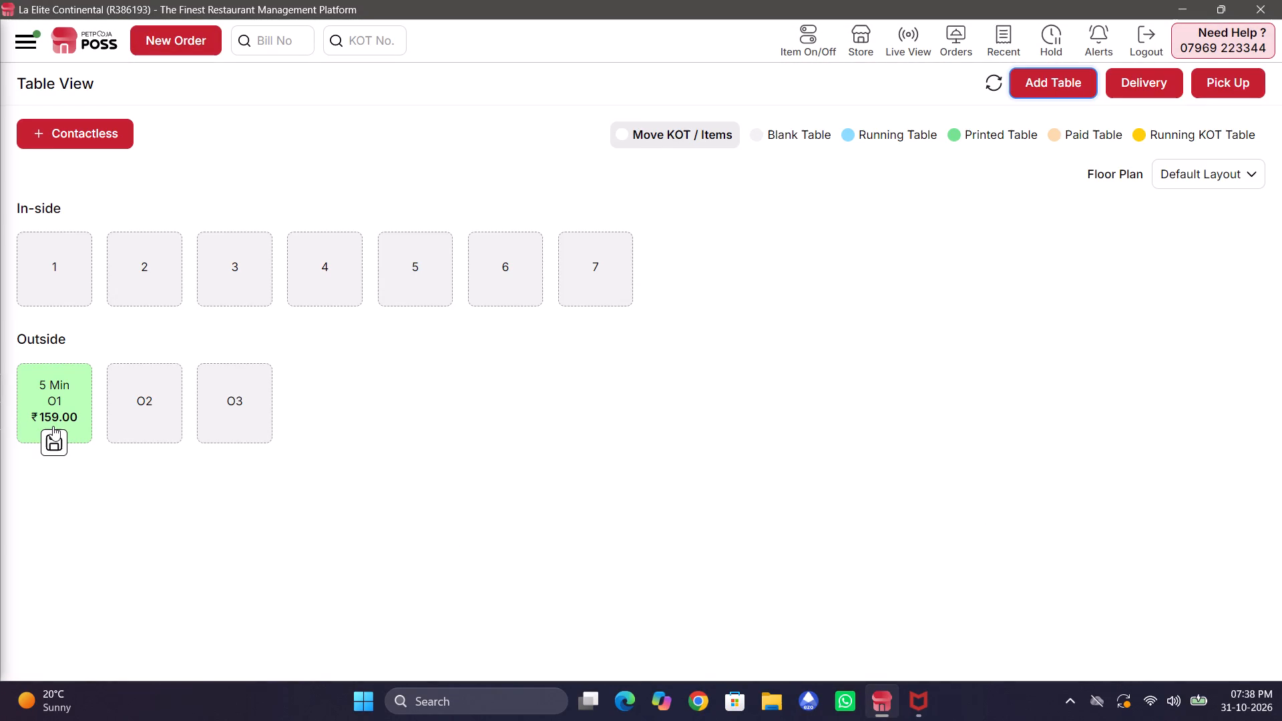
left_click(53, 426)
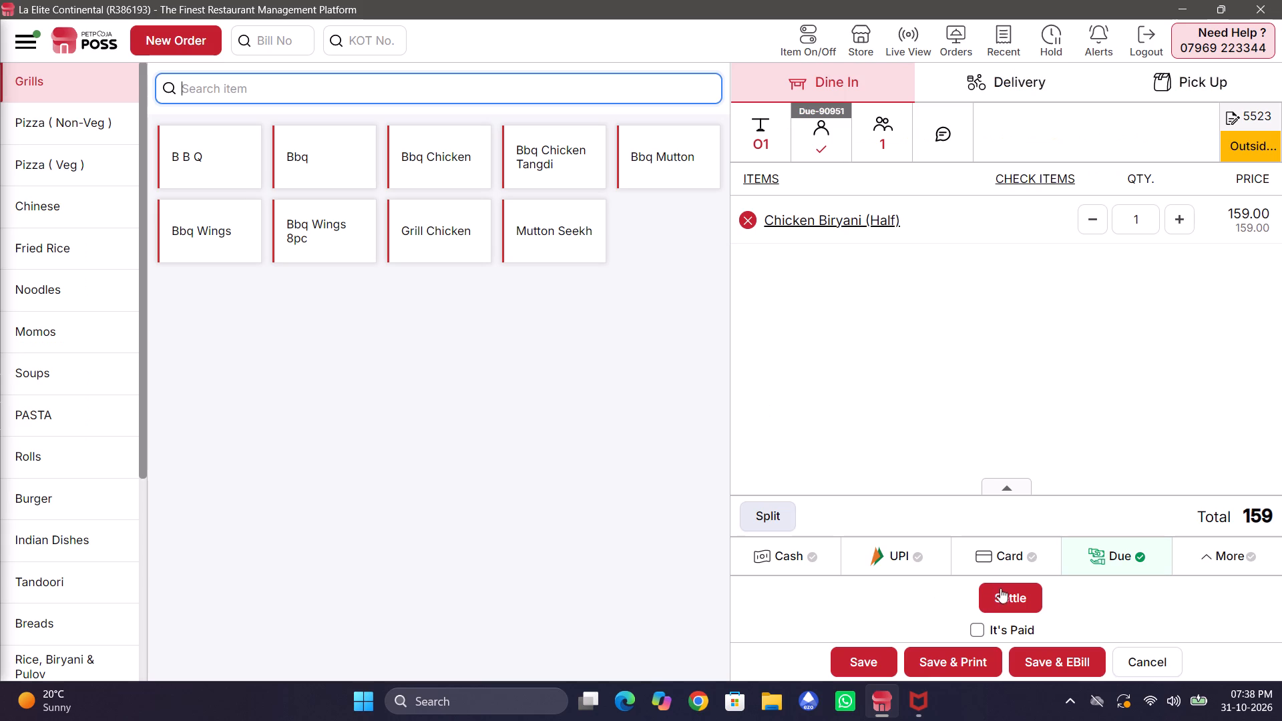
left_click(1002, 589)
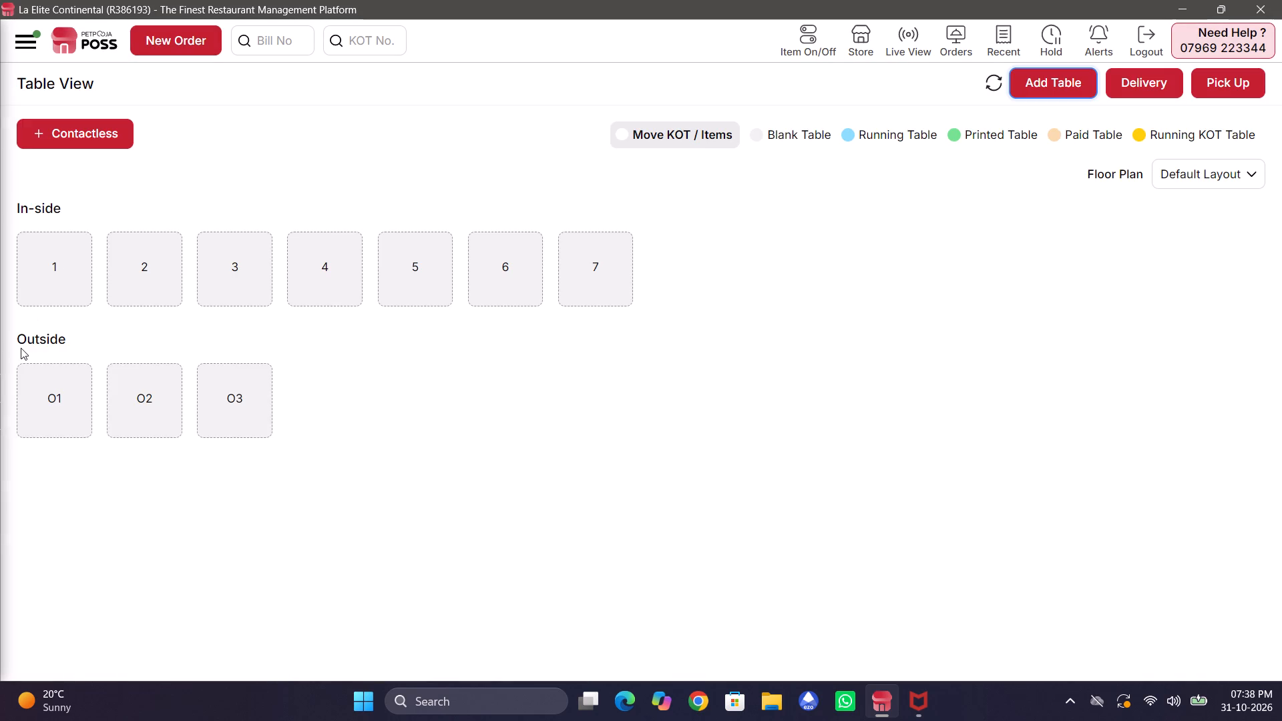